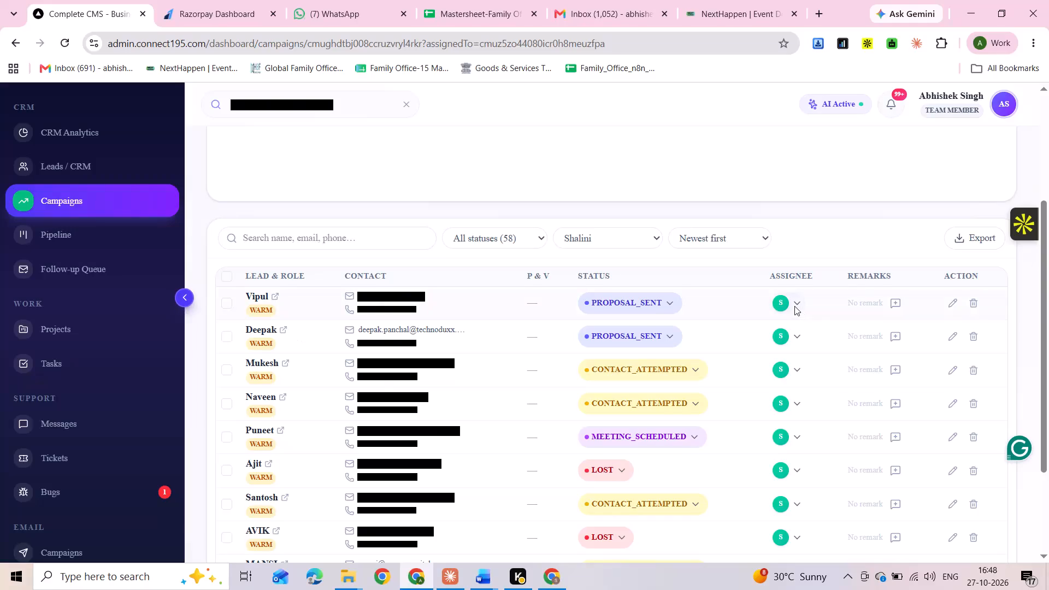
Go to page 5 of the campaign's leads assigned to Shalini and open the lead record for Niharika.
scroll(788, 334, down, 3)
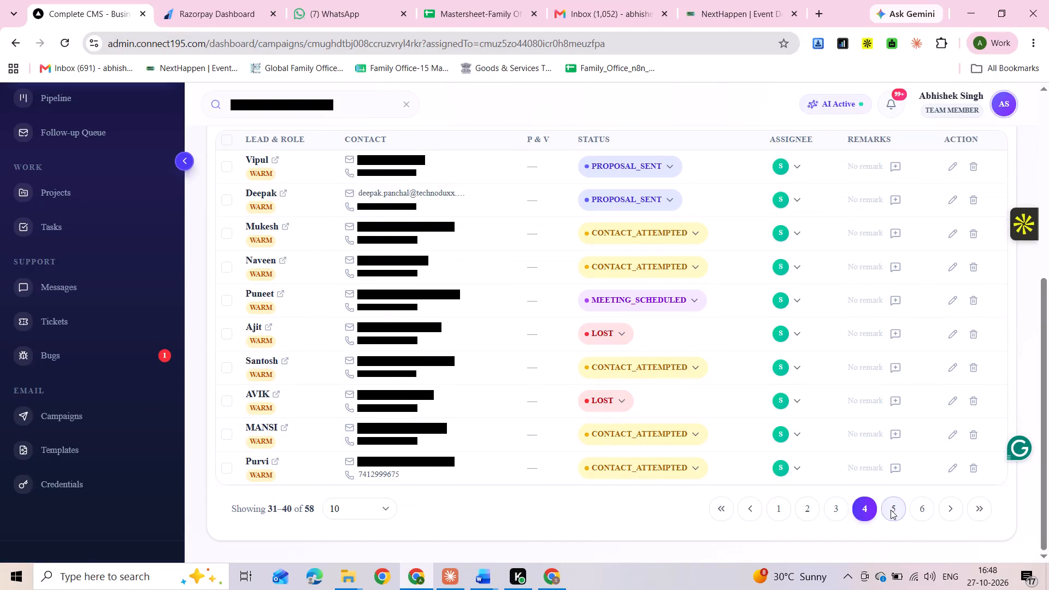
click(891, 510)
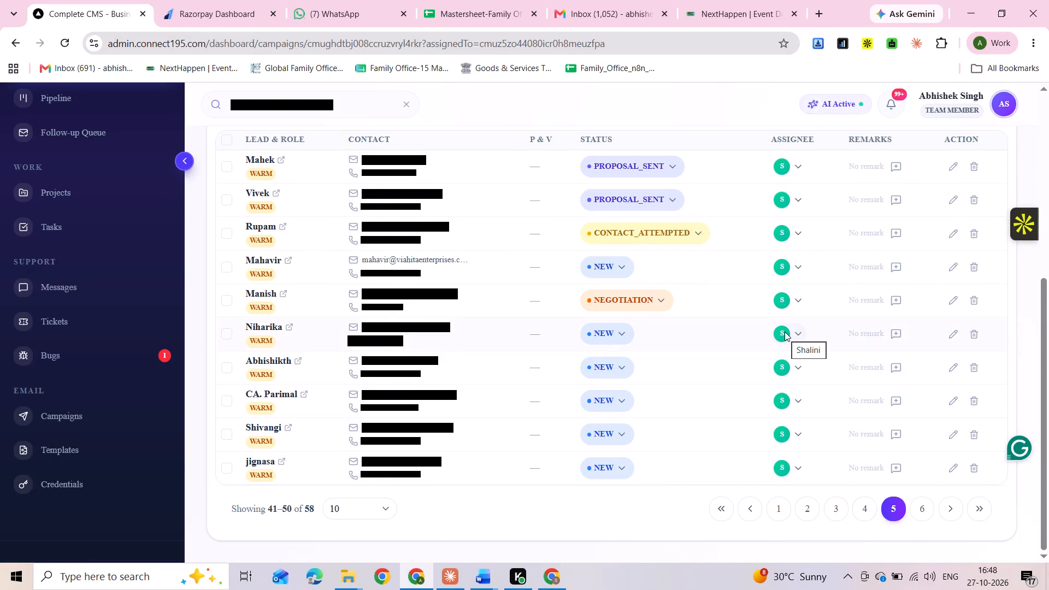
double_click(267, 328)
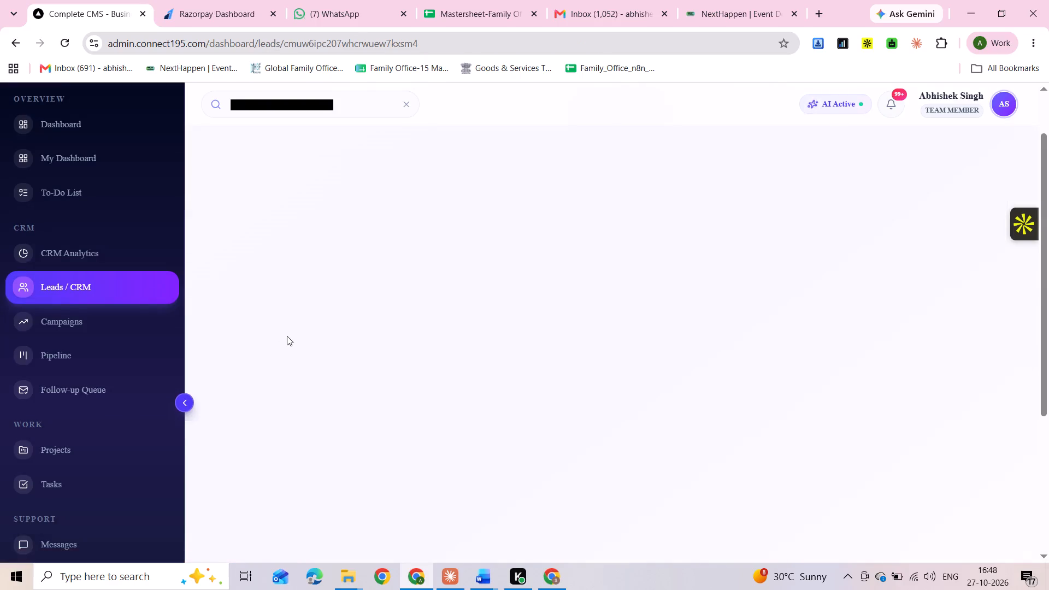
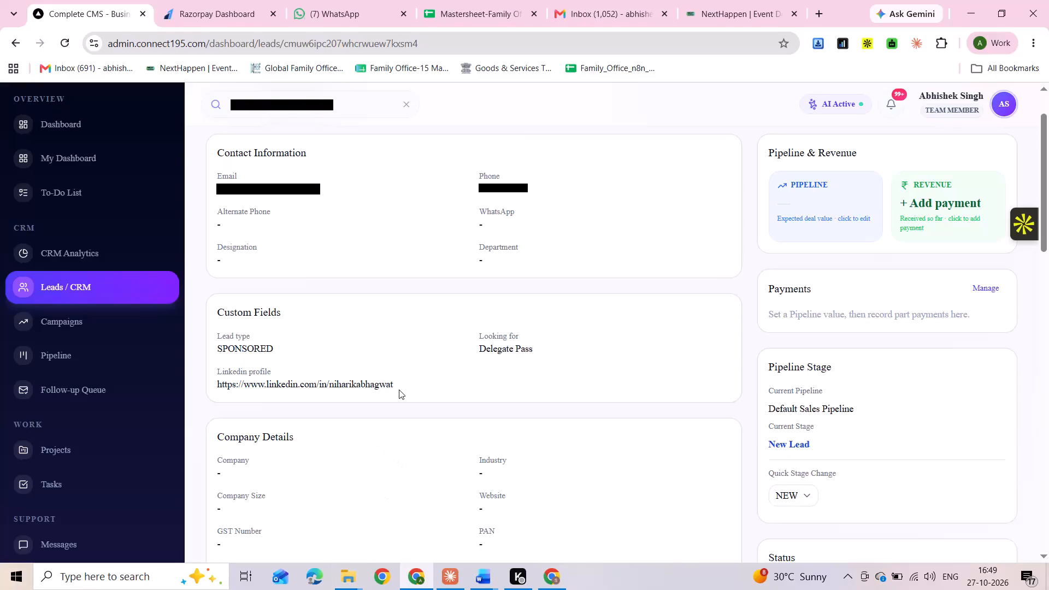
Copy the LinkedIn profile link from Niharika's lead record, view the profile in a new browser tab, and close that tab.
drag(400, 387, 203, 380)
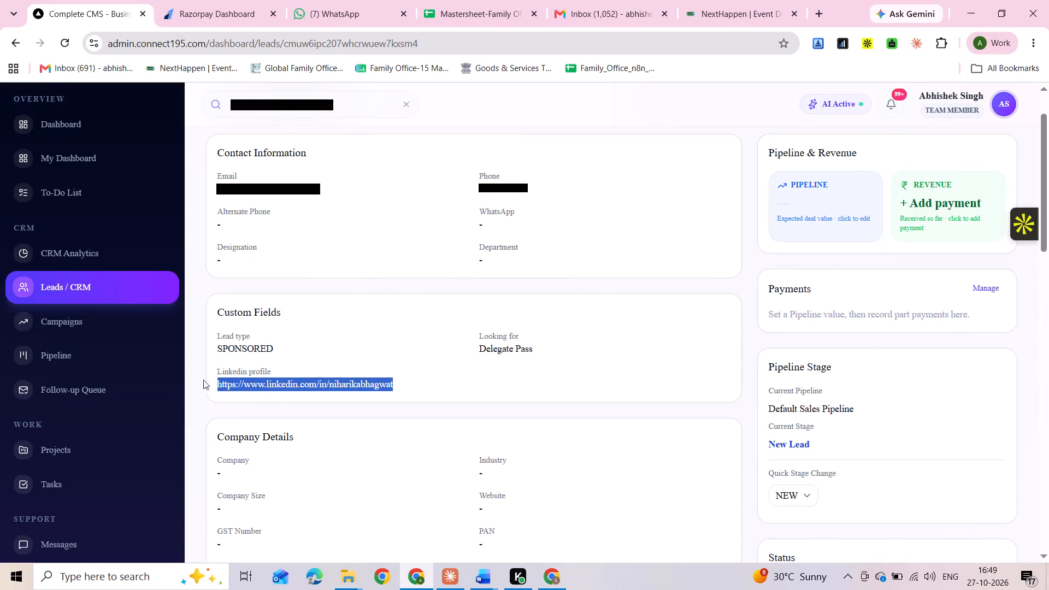
drag(203, 380, 212, 392)
click(211, 392)
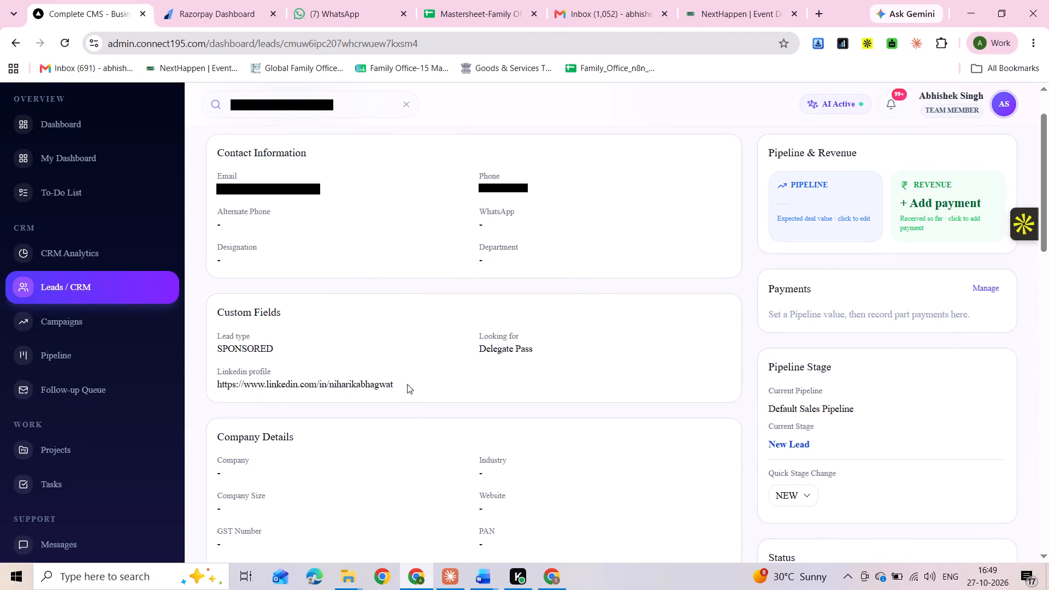
click(397, 385)
drag(397, 385, 221, 383)
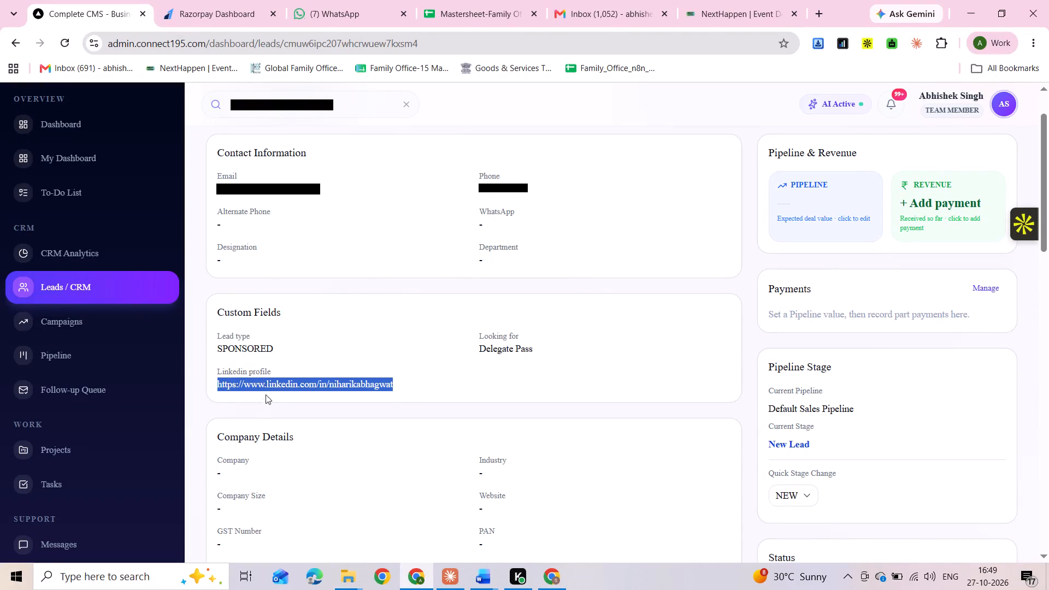
right_click(274, 389)
right_click(274, 389)
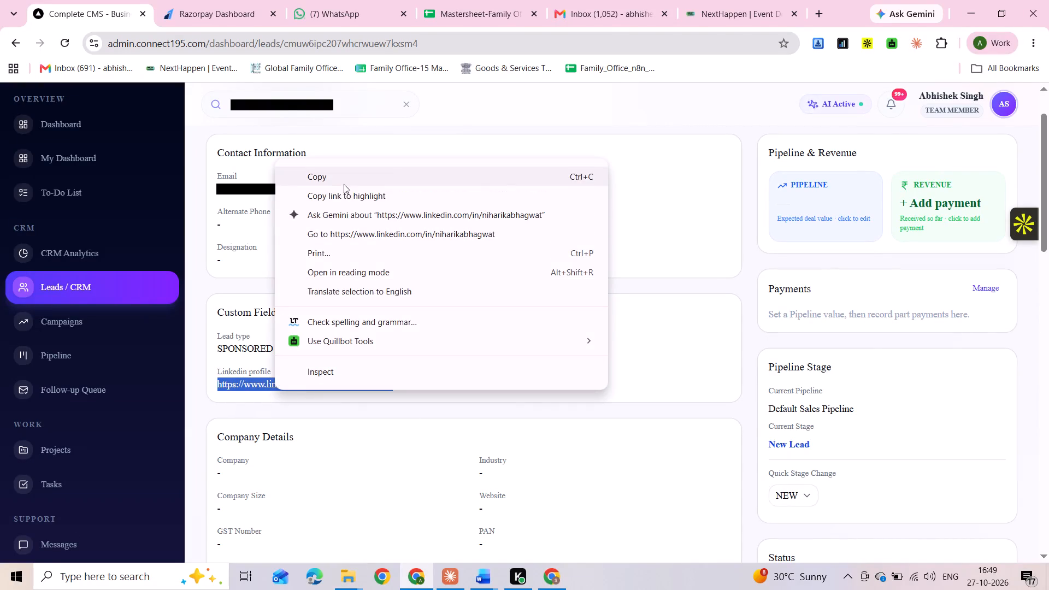
click(343, 183)
click(818, 13)
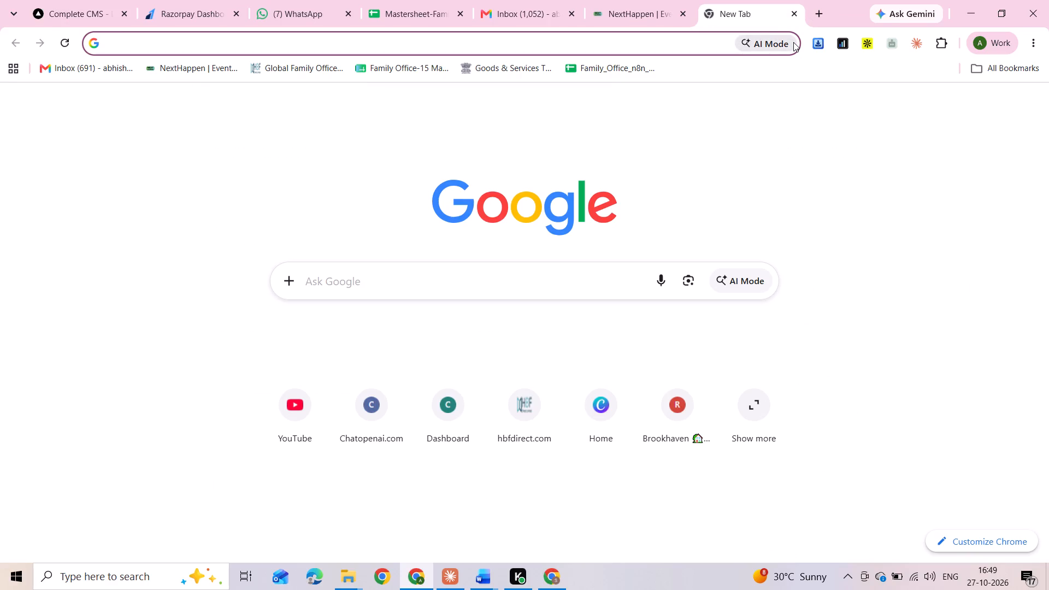
key(ctrl+v)
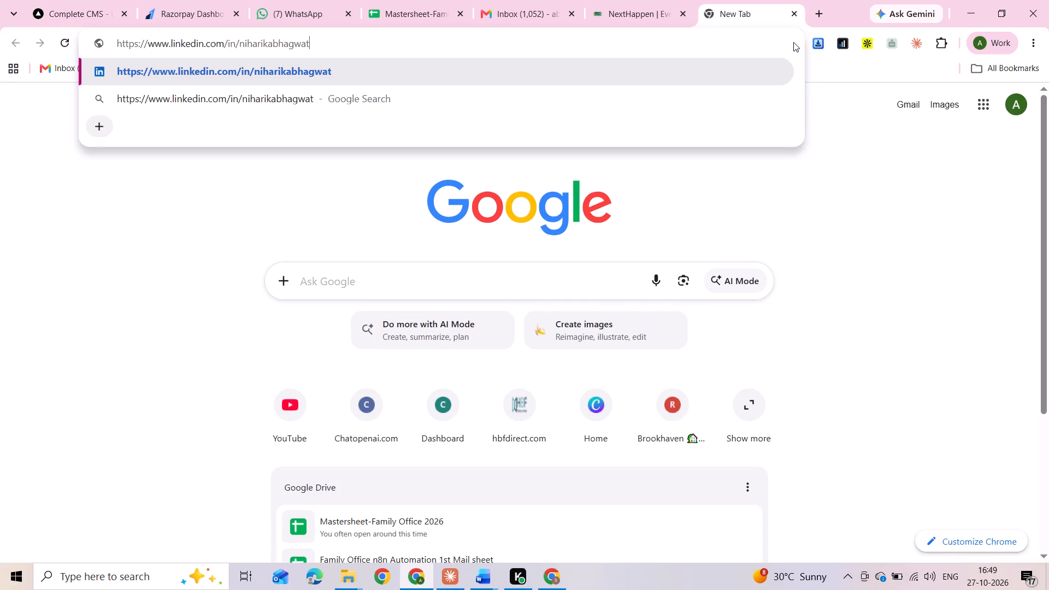
key(Return)
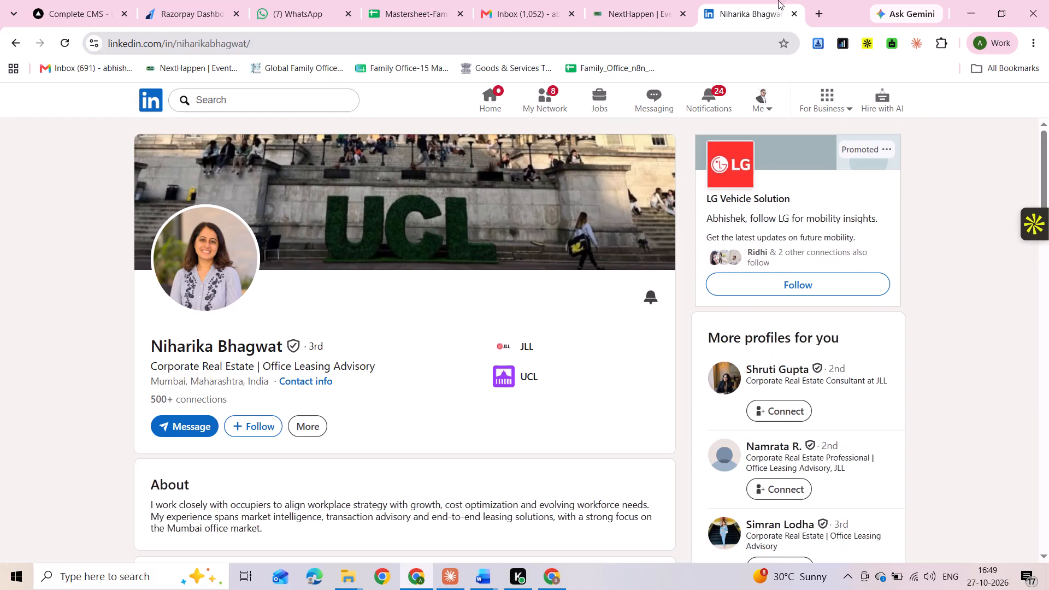
click(799, 12)
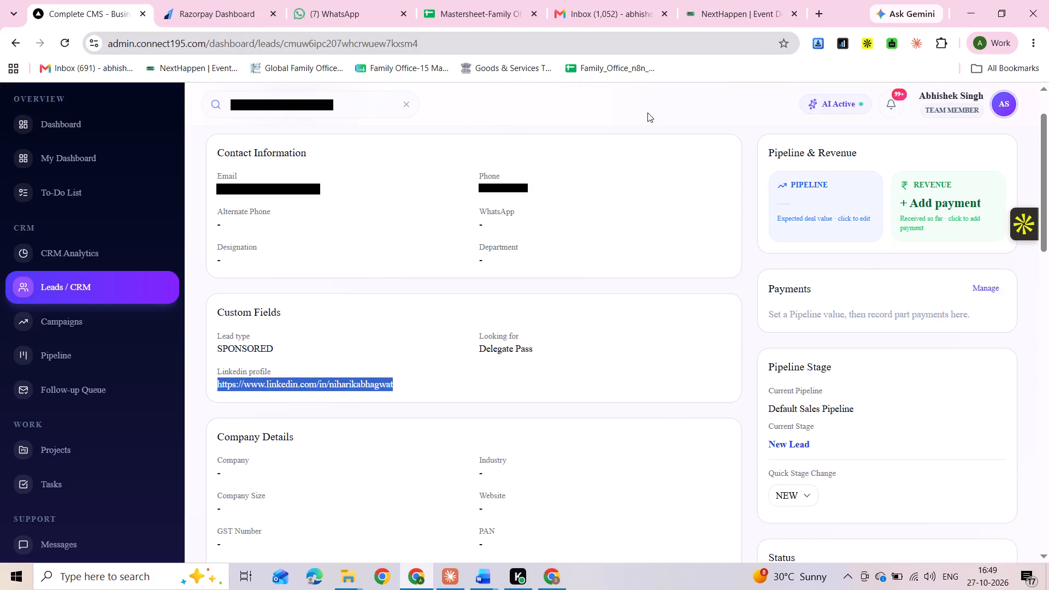
click(644, 120)
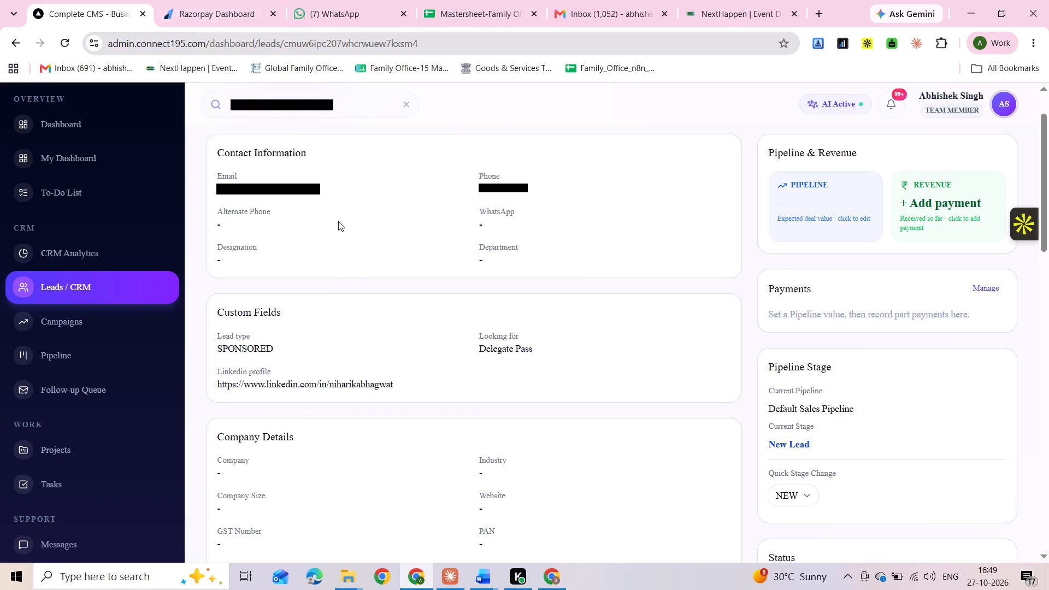
Return from Niharika's record to the campaign's leads assigned to Shalini and go to page 5 of the list.
scroll(347, 271, up, 2)
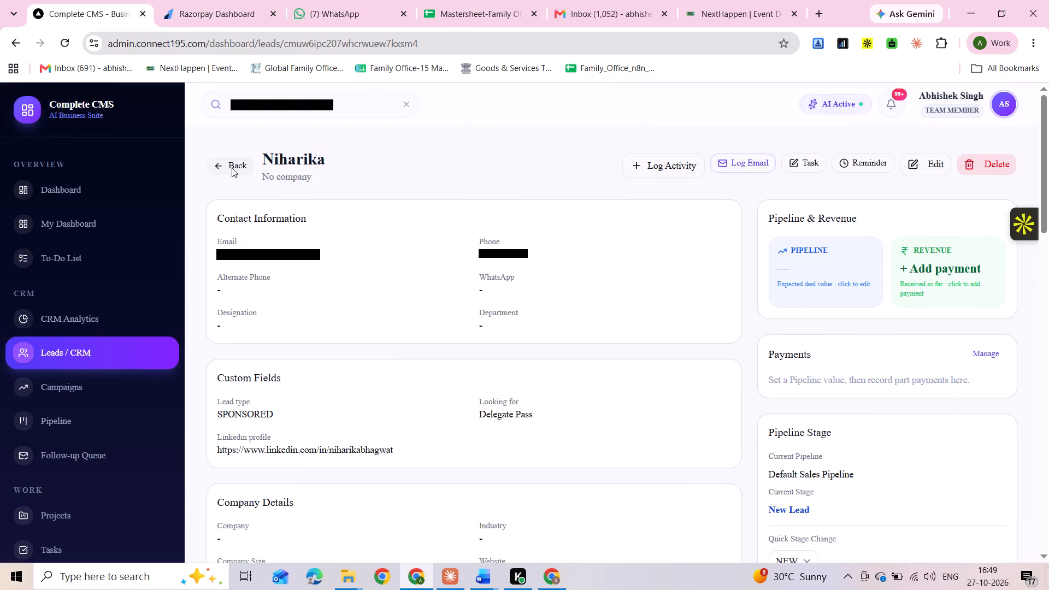
double_click(232, 168)
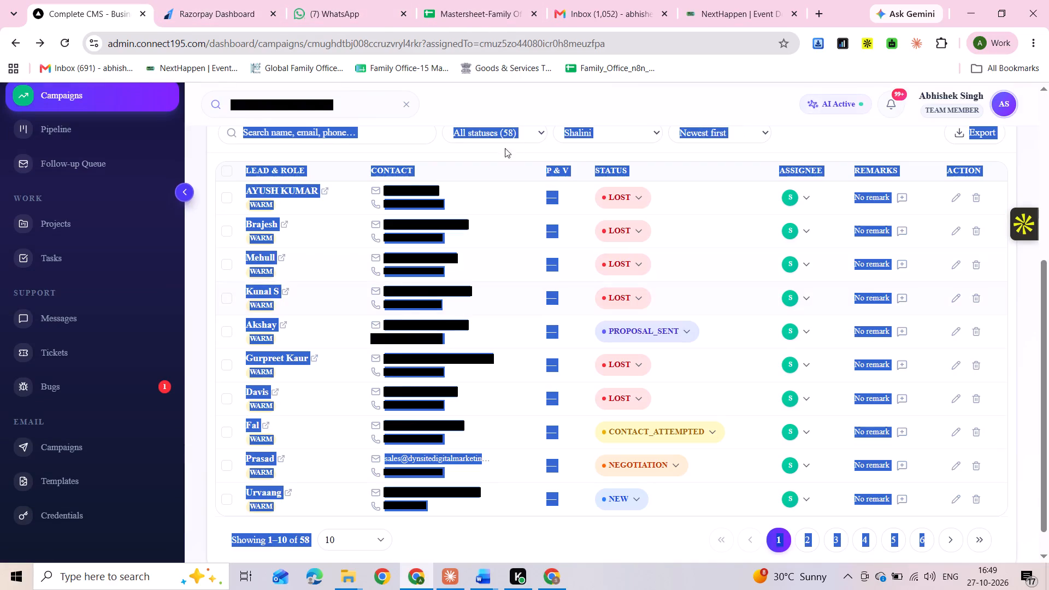
click(489, 161)
click(490, 171)
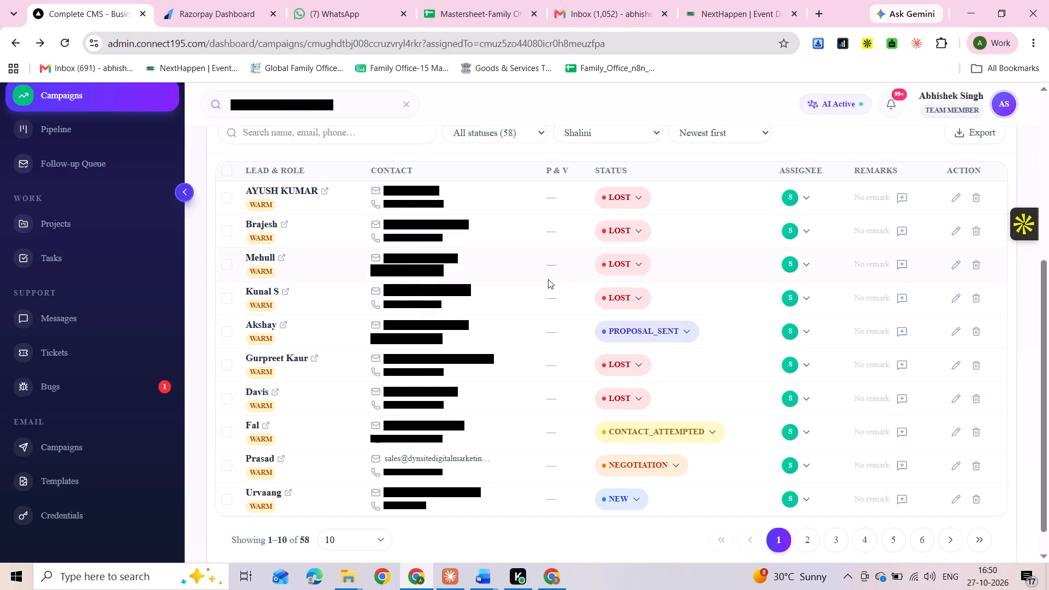
scroll(676, 353, down, 1)
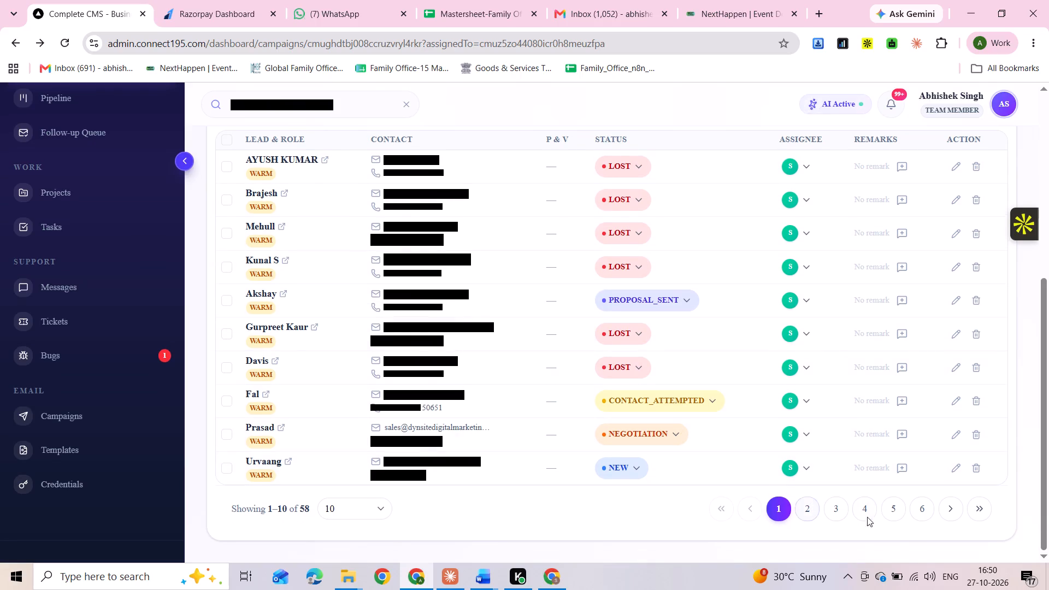
click(886, 506)
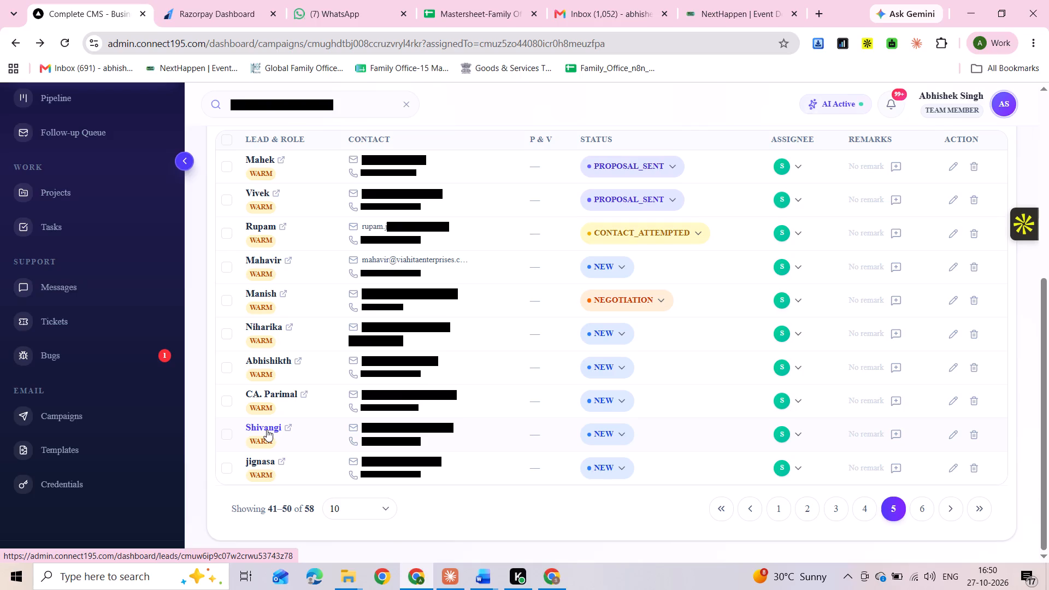
Switch to the Mastersheet-Family Office 2026 spreadsheet and open its Confirmed Speaker sheet.
click(487, 0)
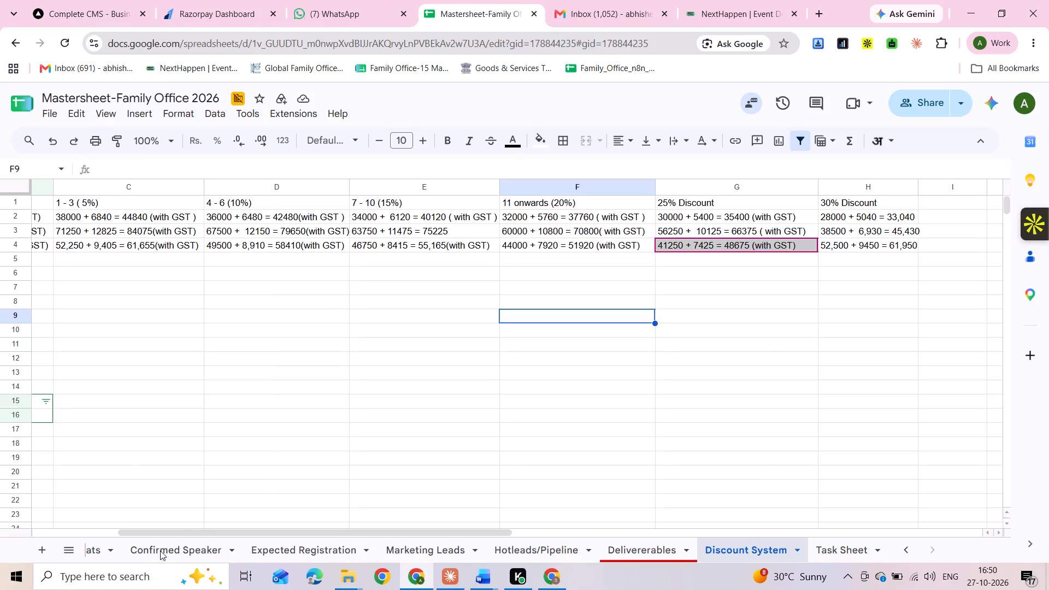
click(168, 554)
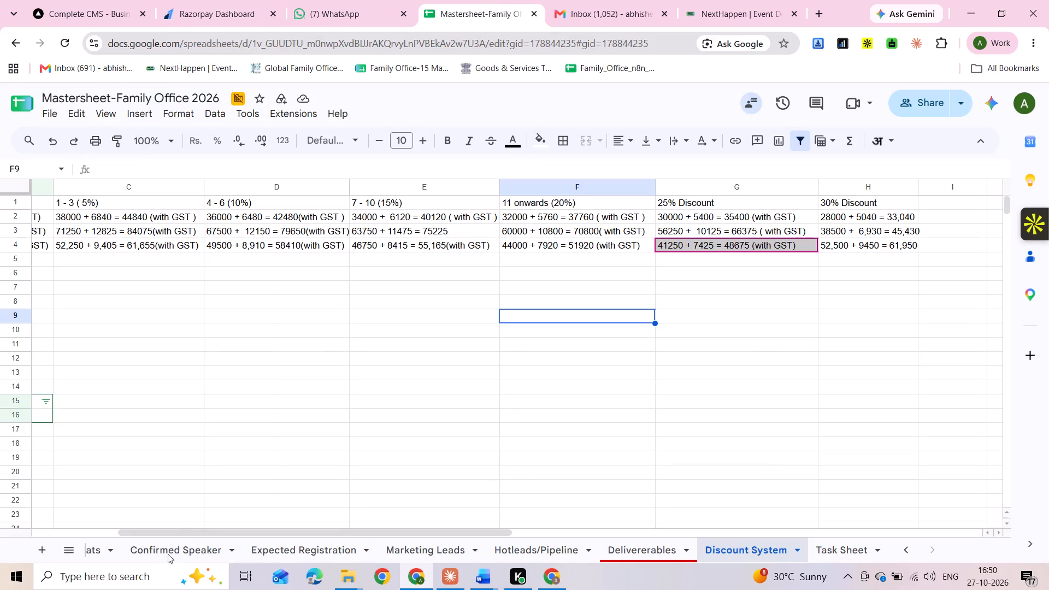
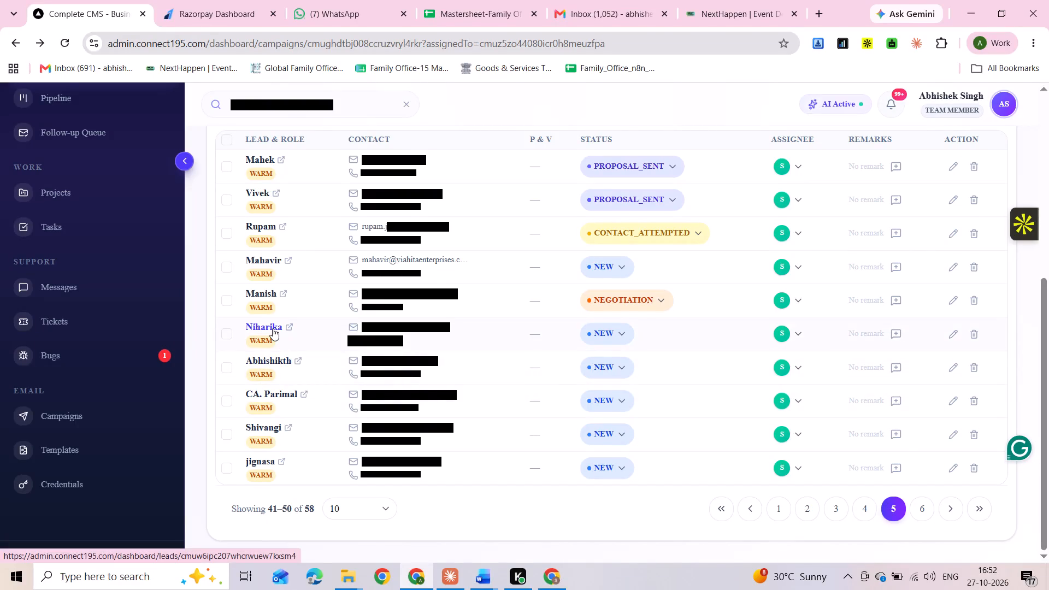
Open Arun's lead record from page 6 of the campaign leads assigned to Shalini to view the contact details and custom fields.
click(919, 509)
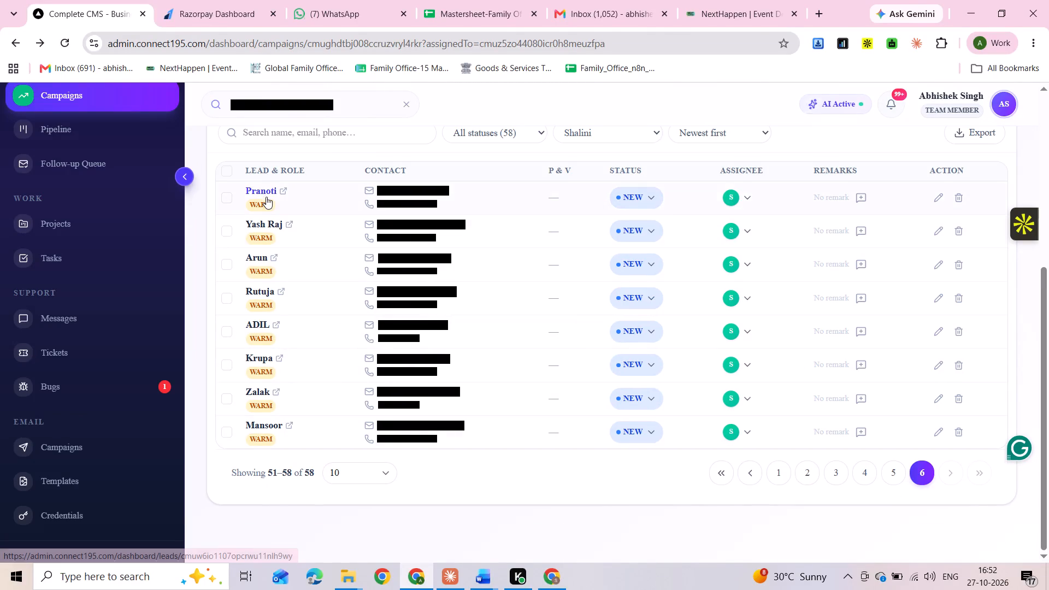
click(263, 256)
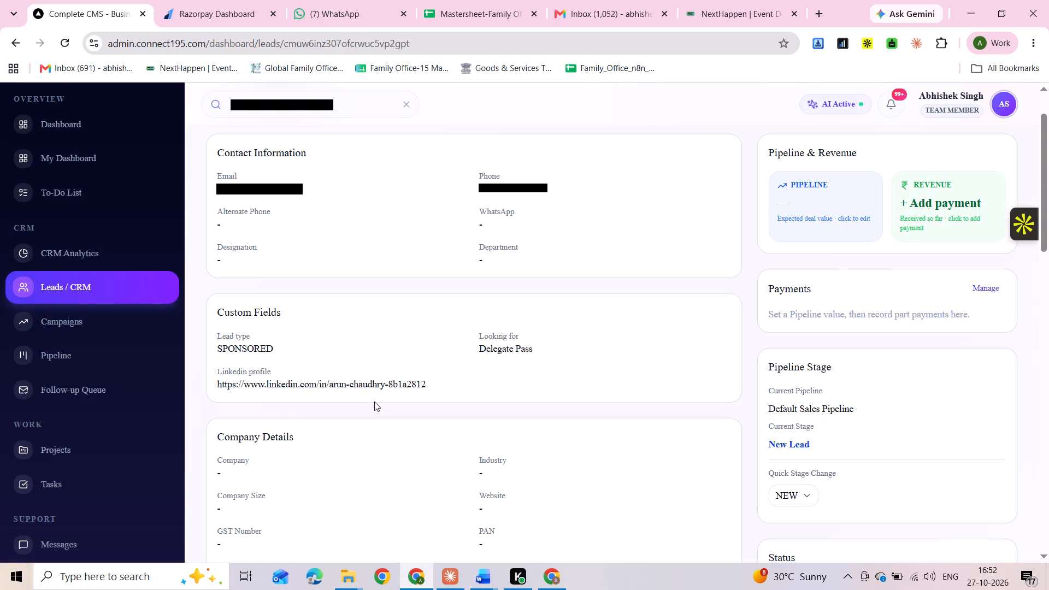
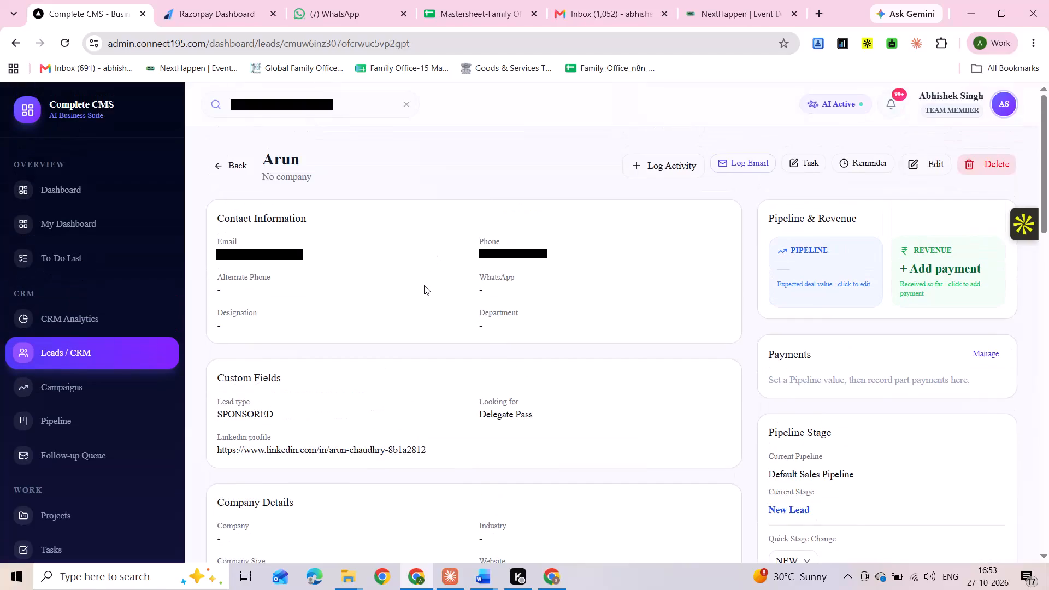
Check Arun's LinkedIn profile address in the custom fields of the lead record.
scroll(424, 285, up, 1)
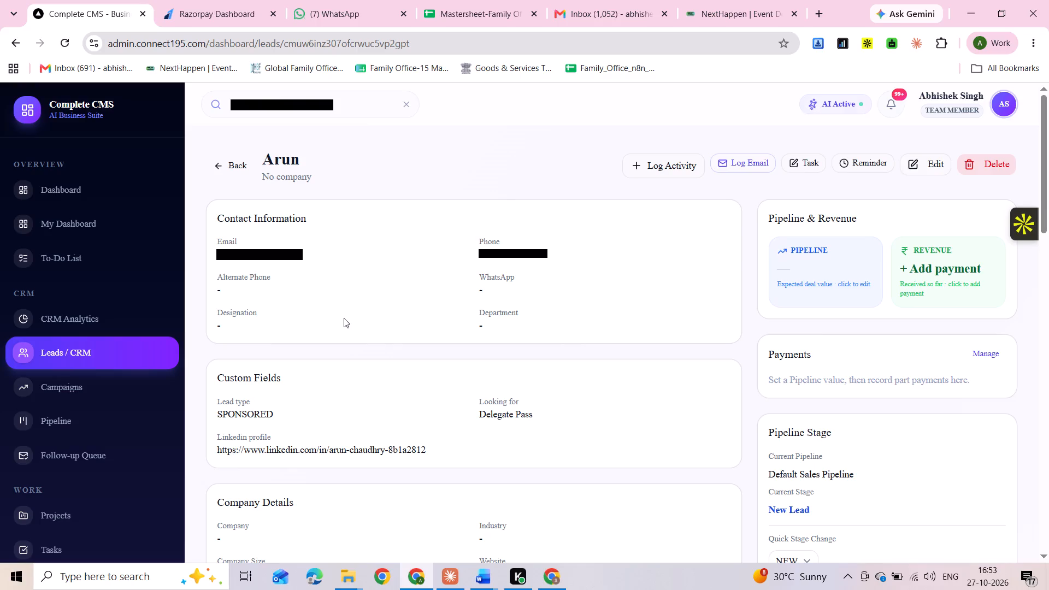
click(432, 451)
drag(432, 451, 379, 456)
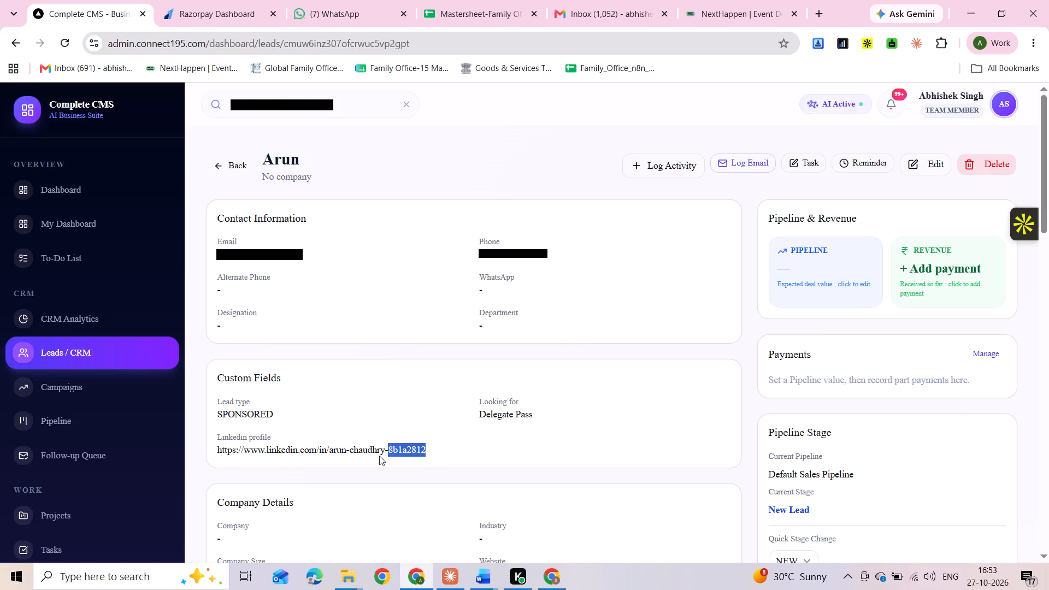
drag(379, 456, 220, 459)
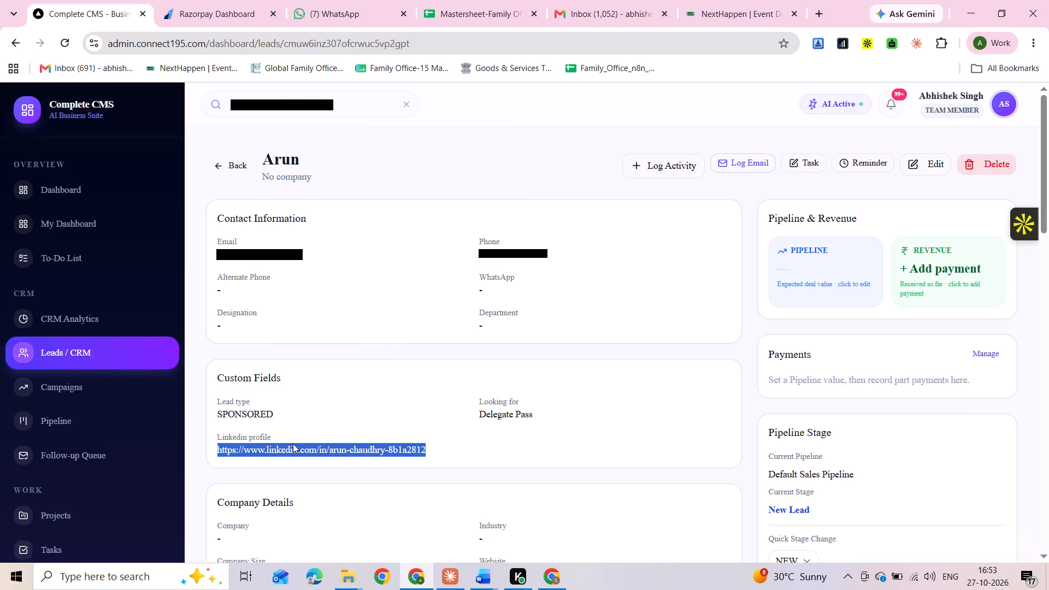
click(381, 369)
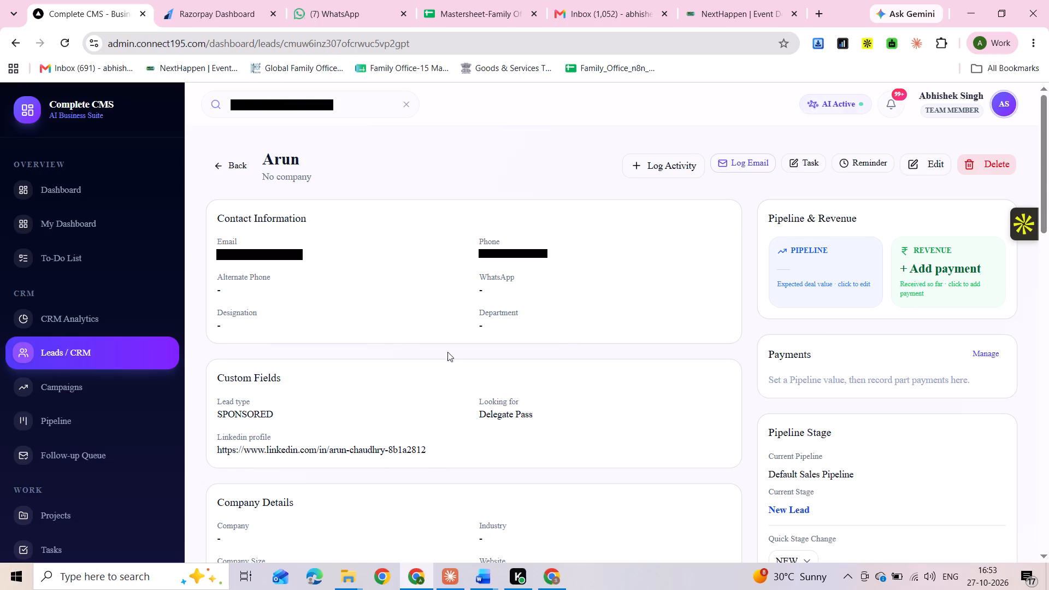
Change the pipeline stage of Arun's lead to Lost.
scroll(568, 347, down, 4)
click(794, 285)
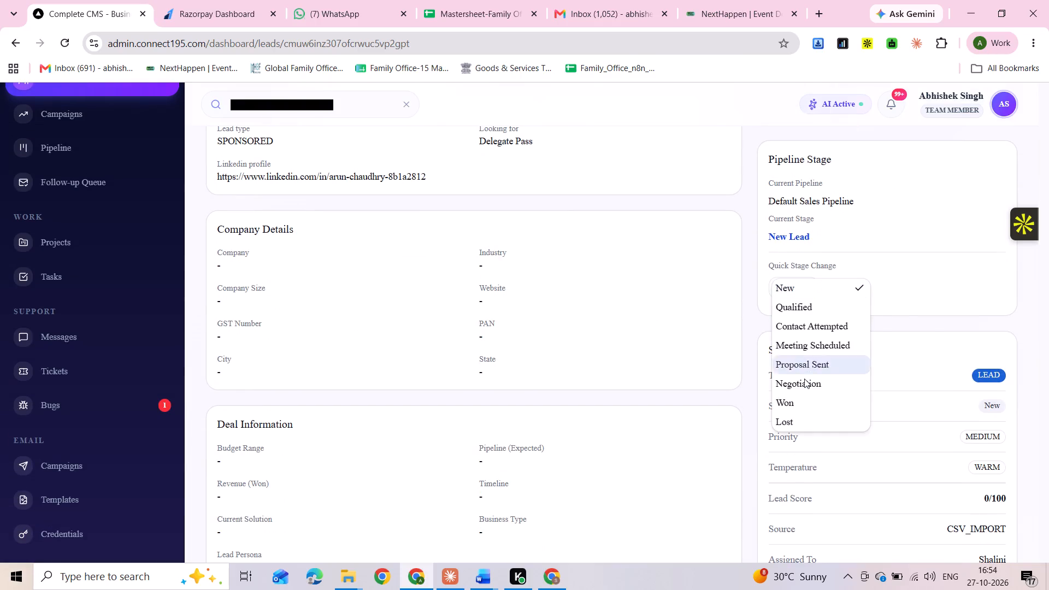
click(803, 427)
Return to the campaign leads assigned to Shalini and open Krupa's lead record from page 6.
scroll(682, 417, up, 6)
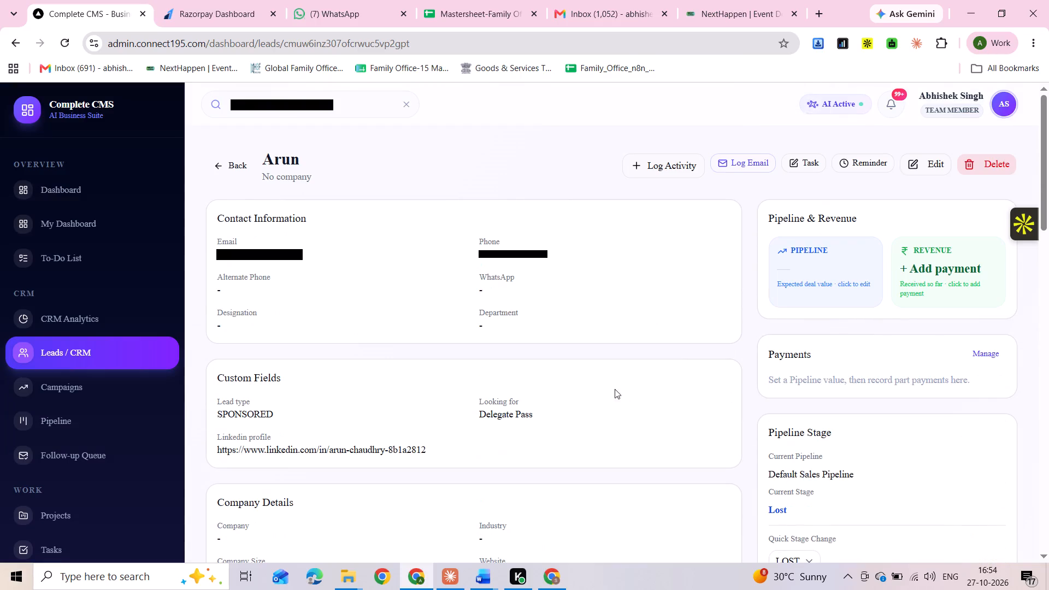
scroll(250, 181, up, 2)
click(228, 167)
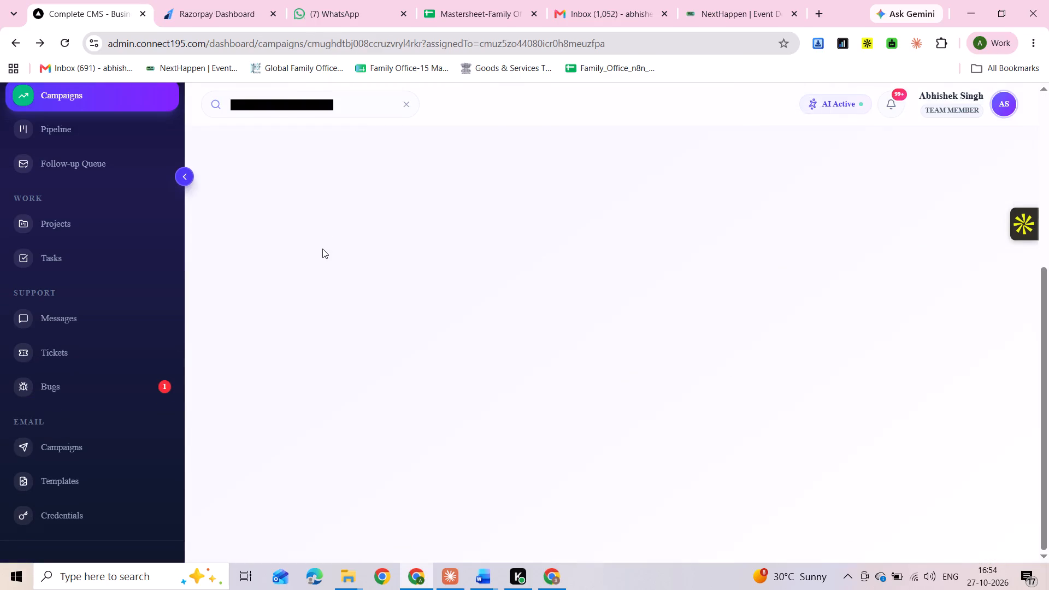
scroll(402, 438, down, 2)
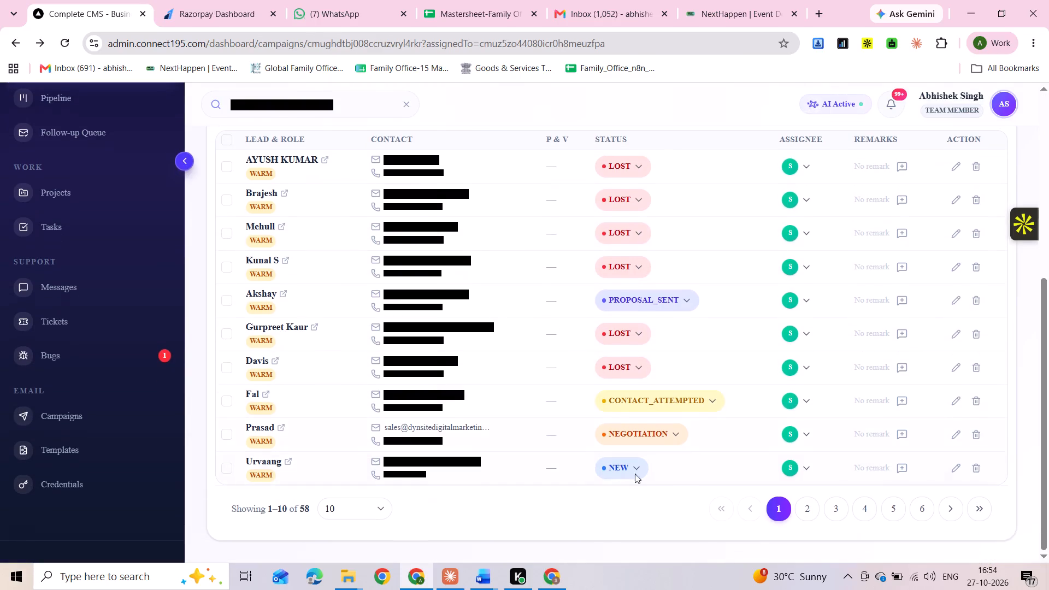
click(921, 511)
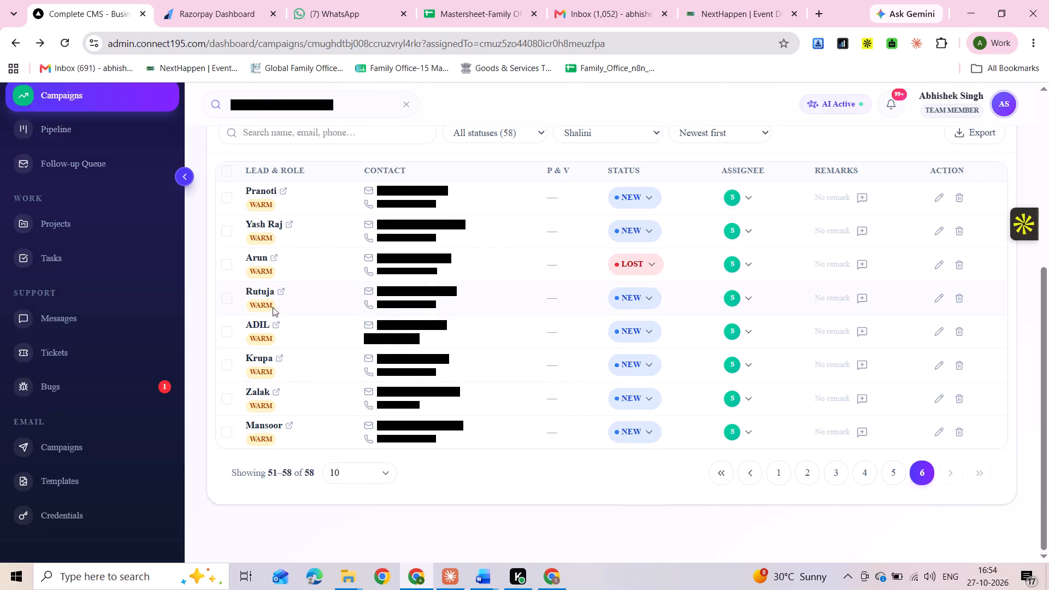
click(259, 358)
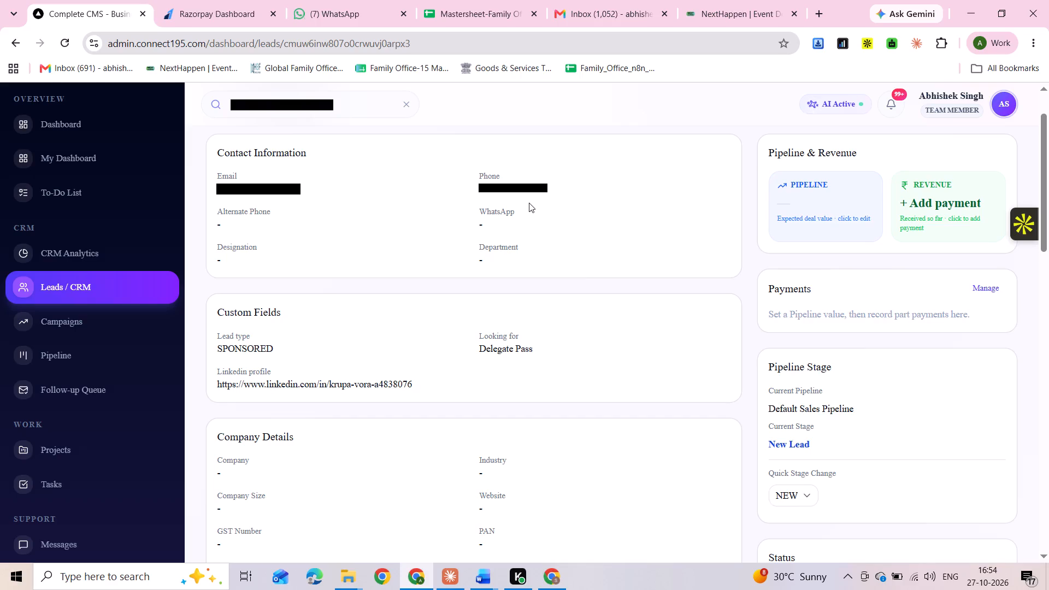
Examine Krupa's lead record, including contact information, custom fields, company details, deal information, activity timeline and discussion.
scroll(463, 256, up, 4)
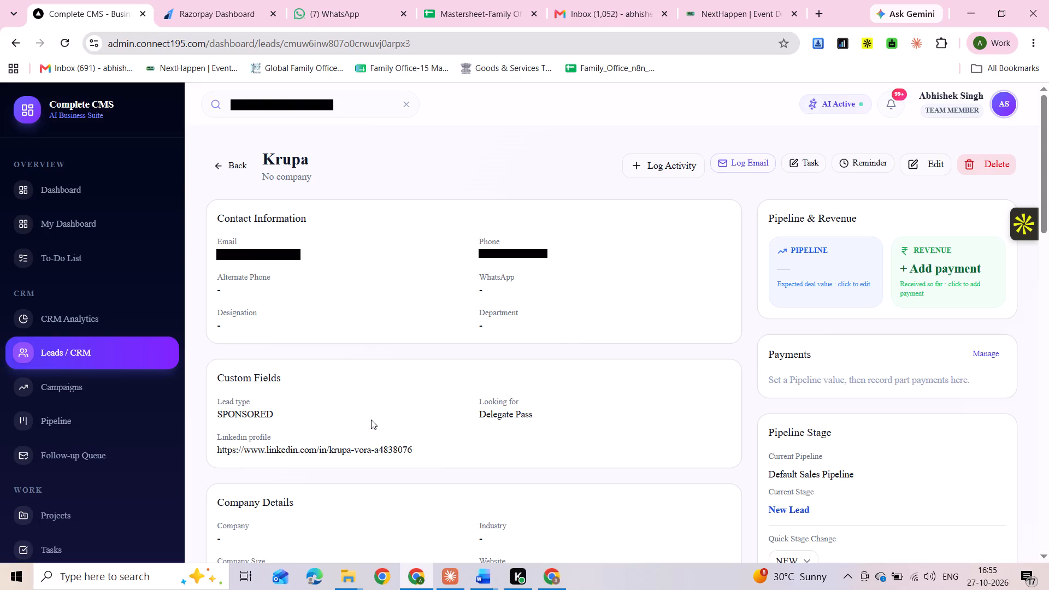
scroll(371, 420, down, 1)
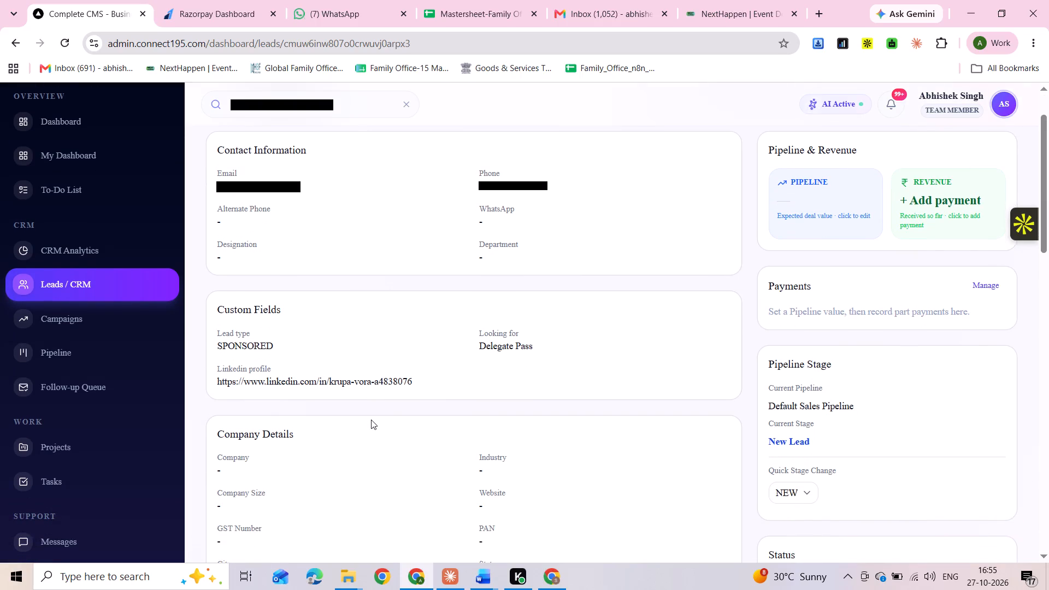
scroll(371, 420, down, 1)
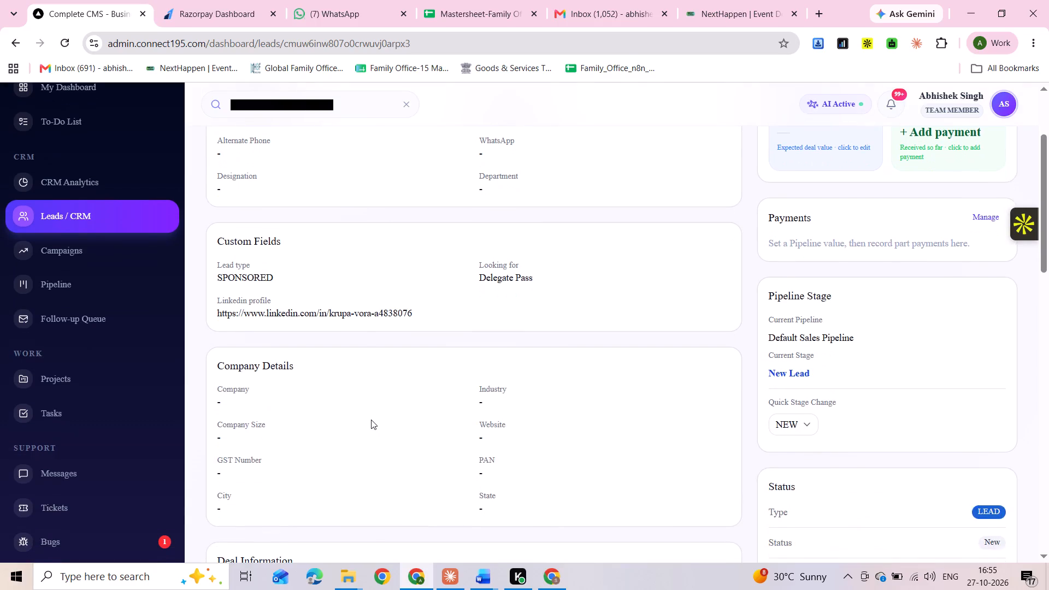
scroll(371, 420, down, 3)
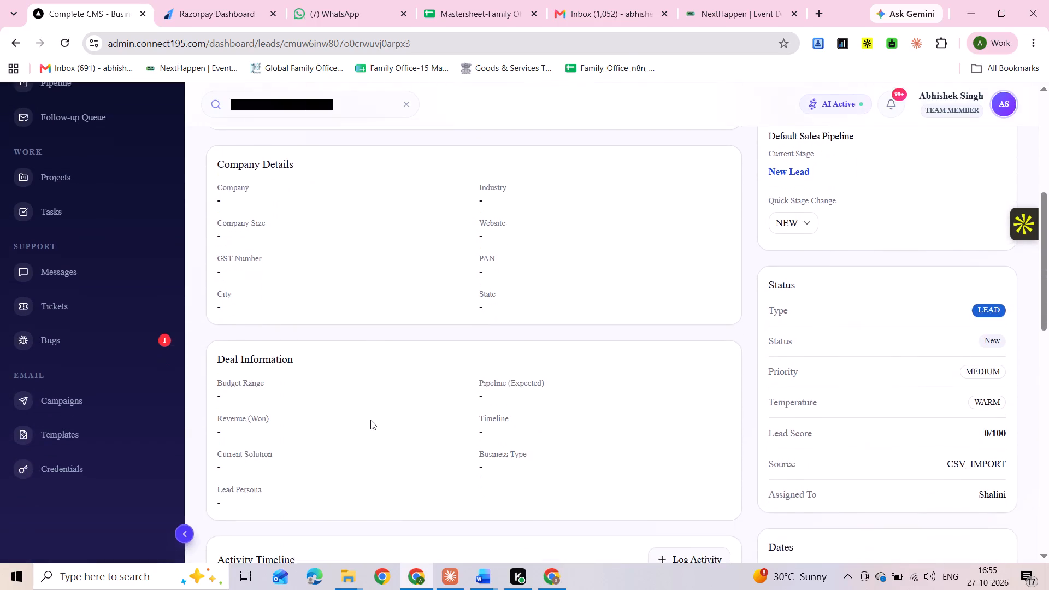
scroll(370, 421, down, 4)
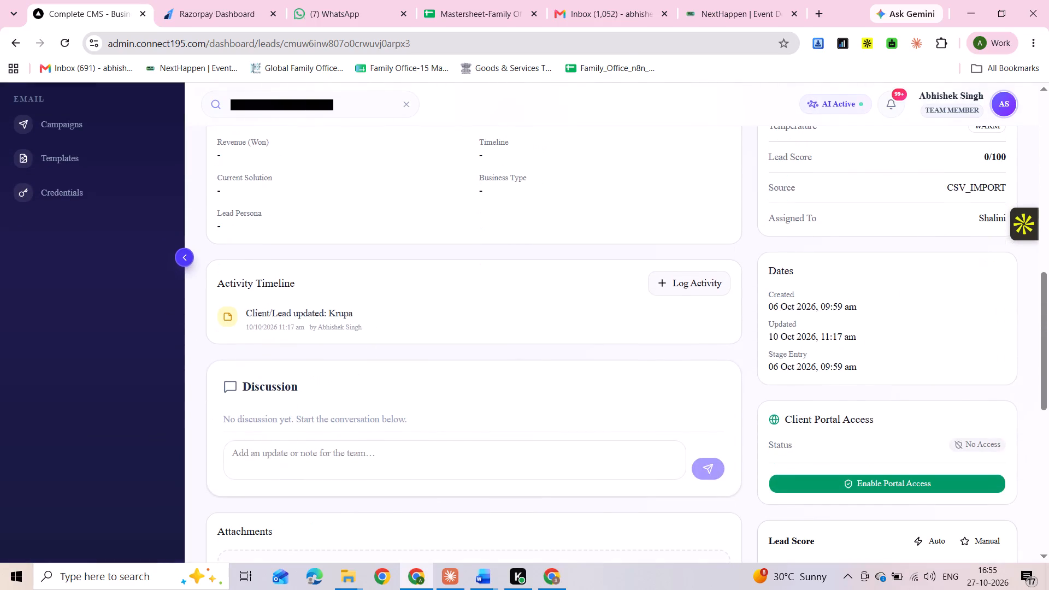
scroll(326, 396, up, 1)
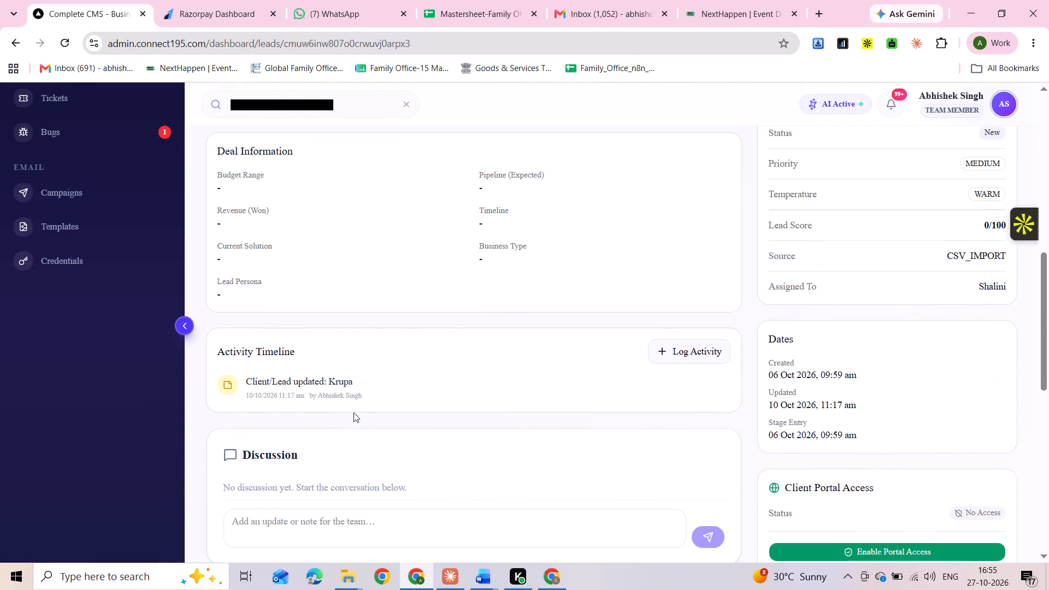
scroll(363, 400, up, 8)
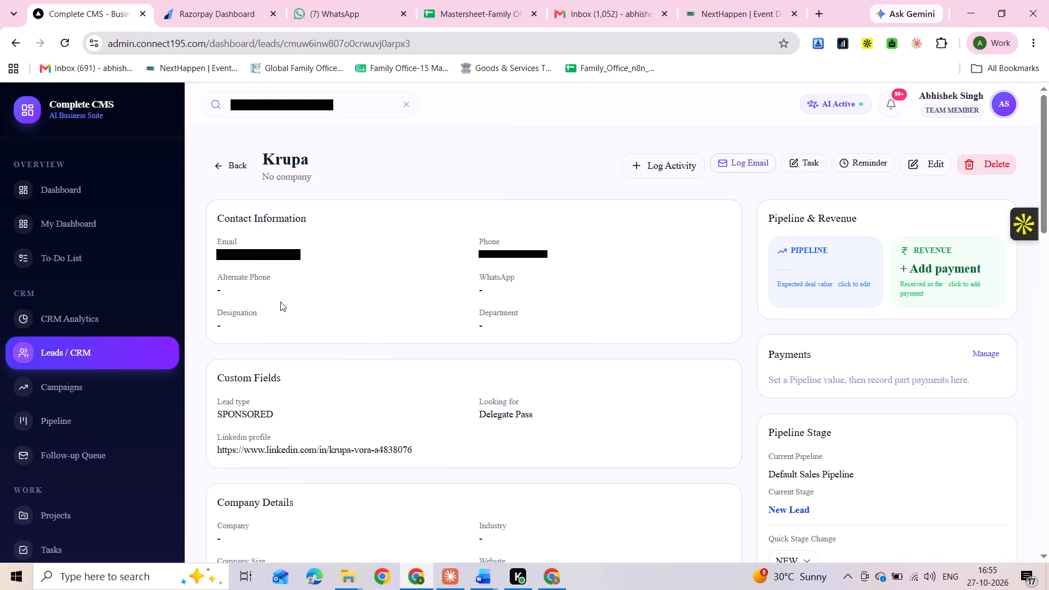
scroll(270, 301, down, 1)
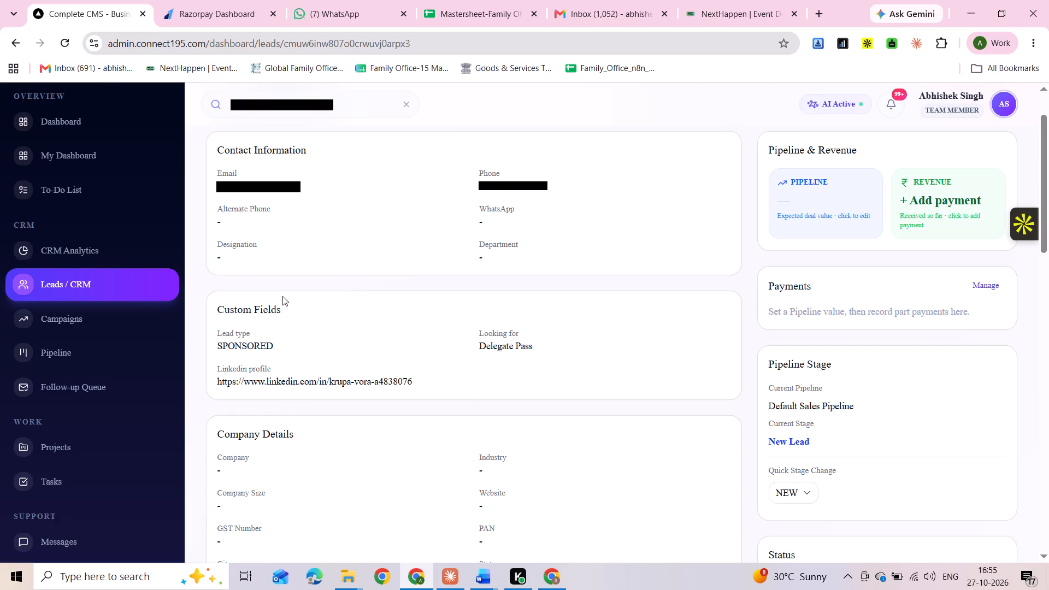
scroll(424, 299, up, 2)
scroll(751, 234, up, 2)
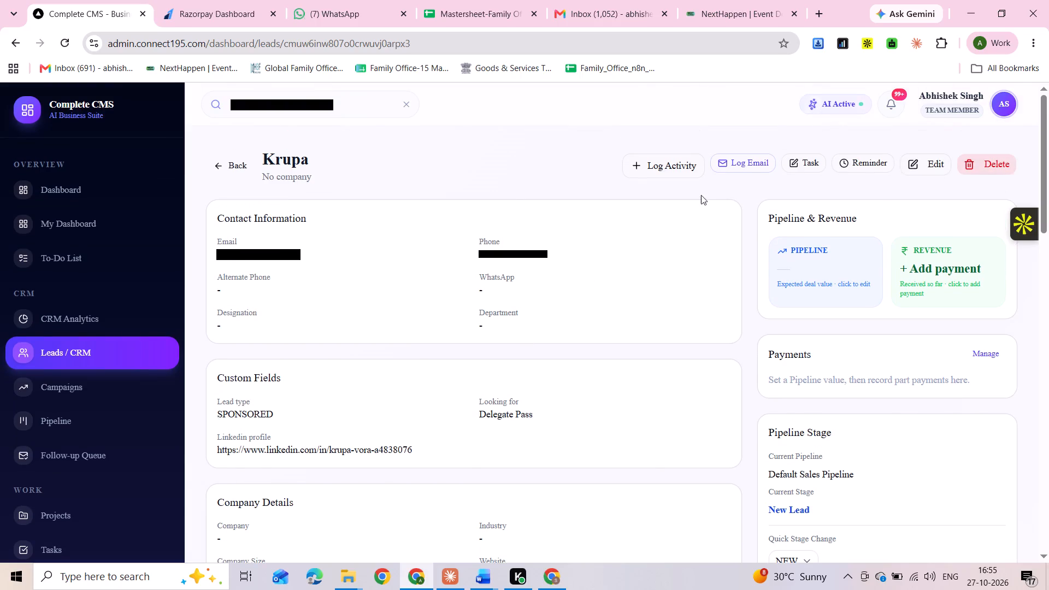
Open Krupa's lead record for editing.
click(924, 167)
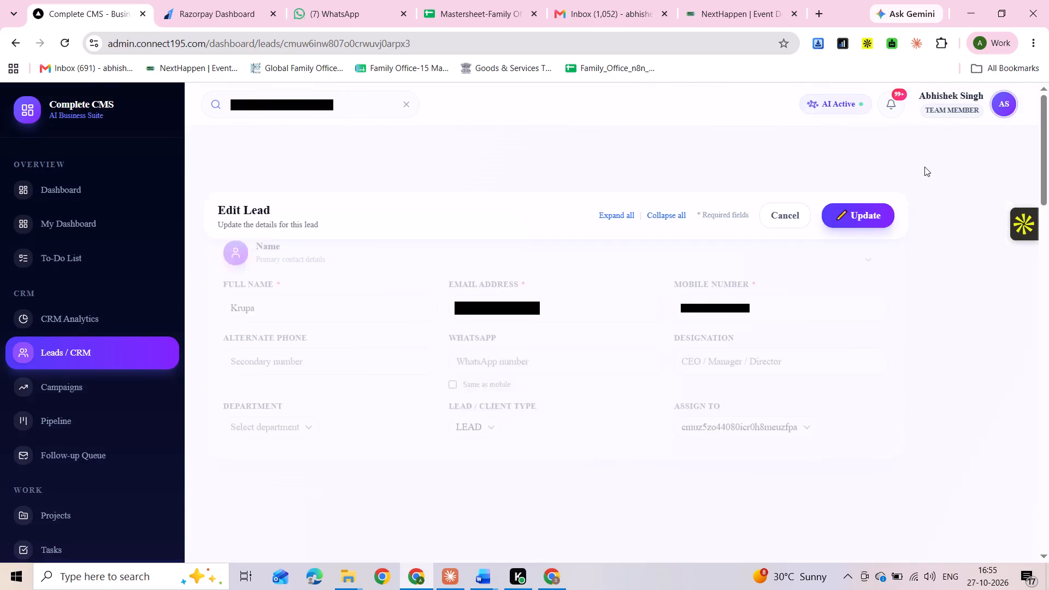
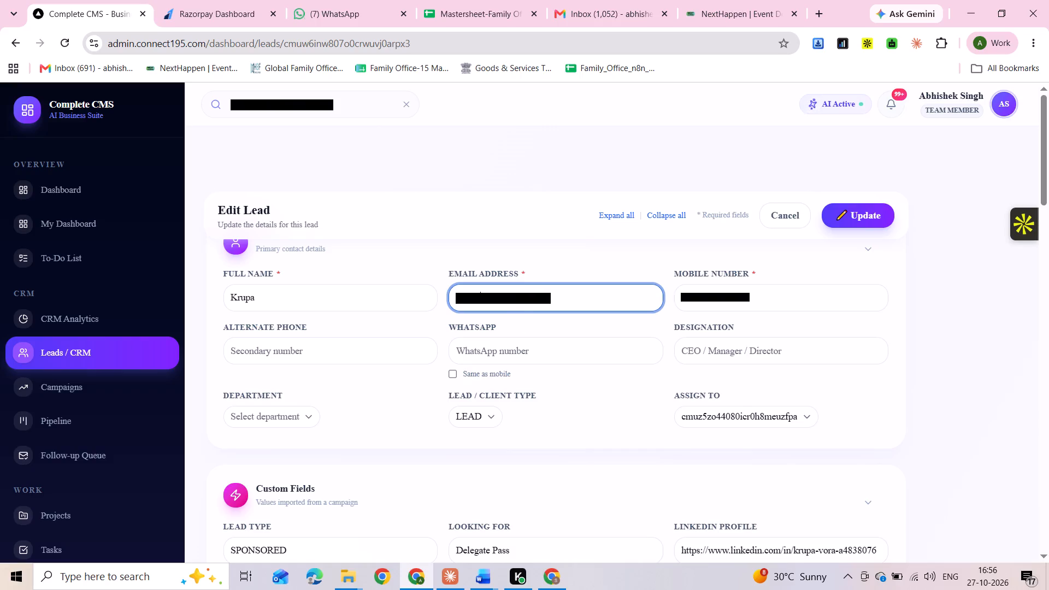
Complete the email address in Krupa's lead by adding .com at its end.
click(557, 298)
text(.com)
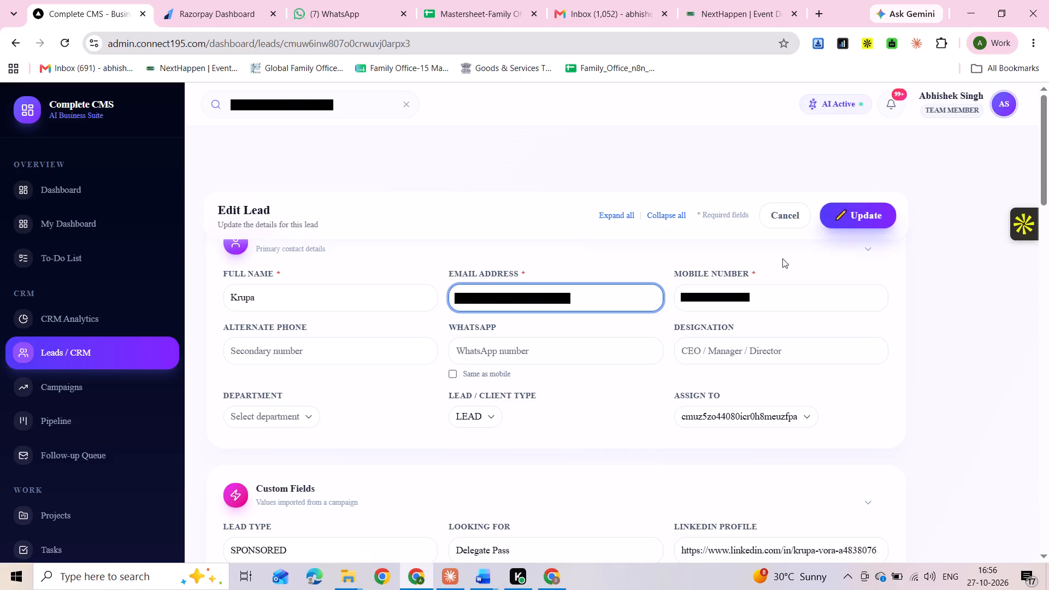
Set the company name in Krupa's lead to Choice International and save the updated lead.
scroll(544, 424, down, 2)
scroll(490, 439, down, 2)
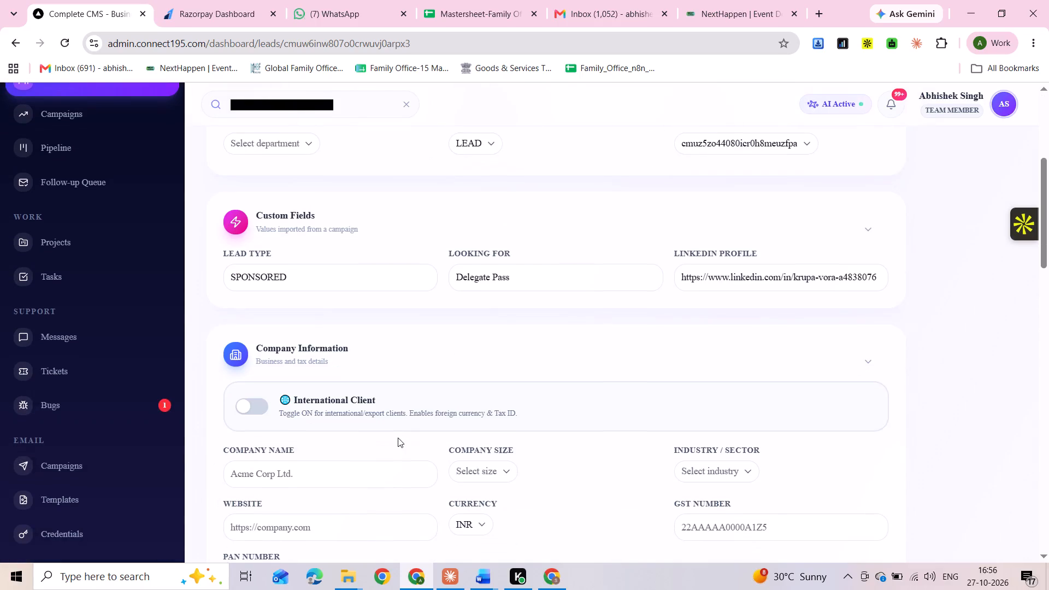
scroll(398, 438, down, 1)
scroll(275, 420, down, 1)
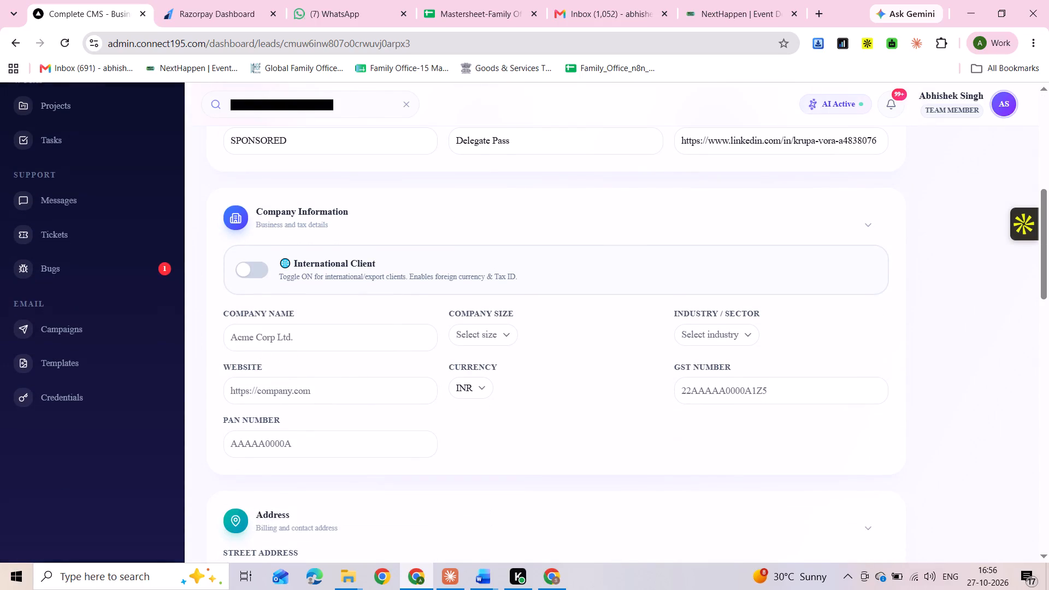
click(263, 338)
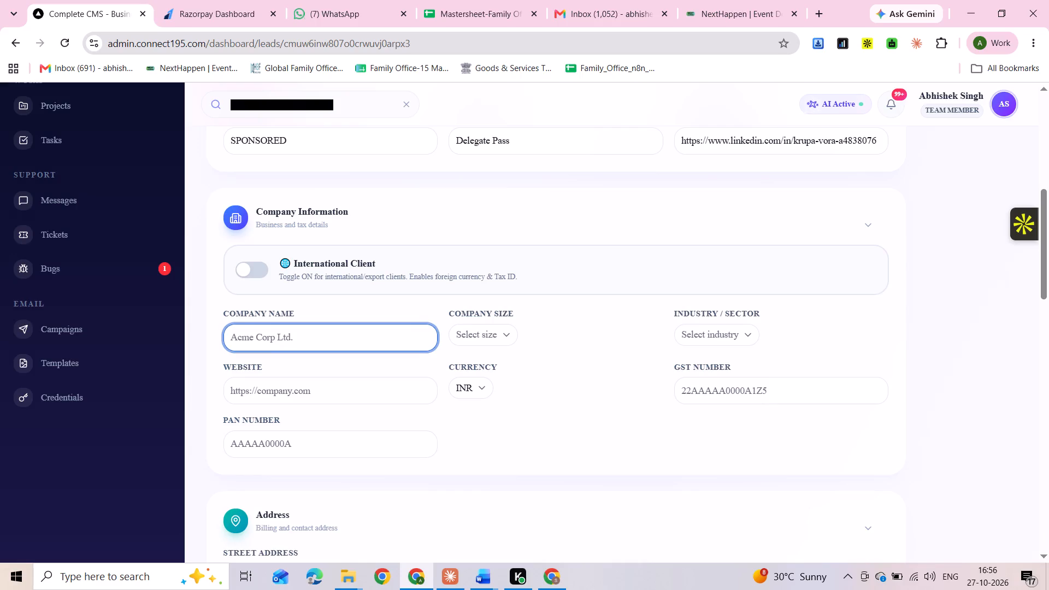
text(Choice International)
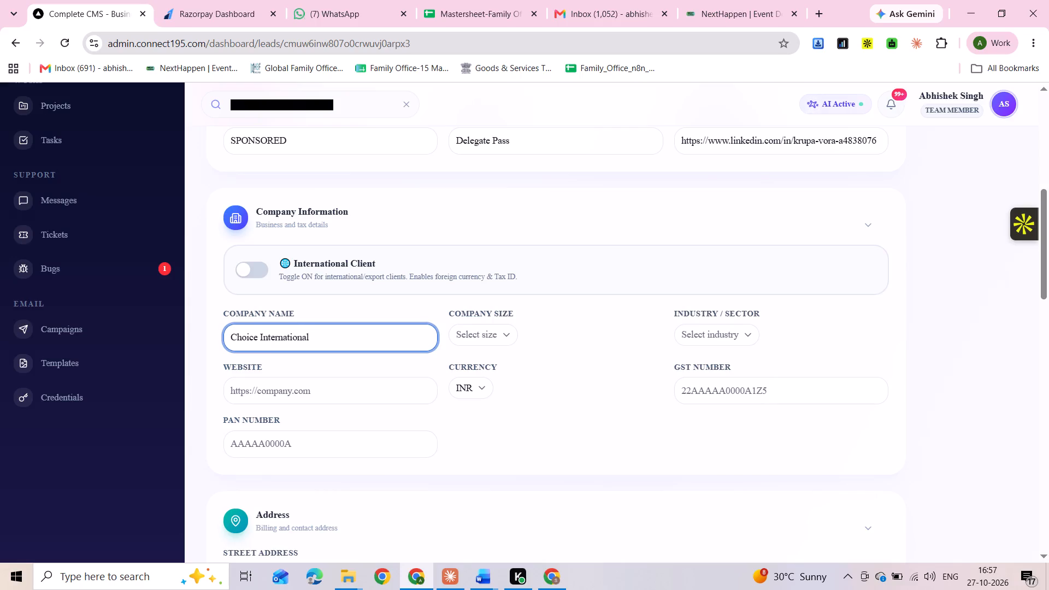
scroll(610, 381, up, 3)
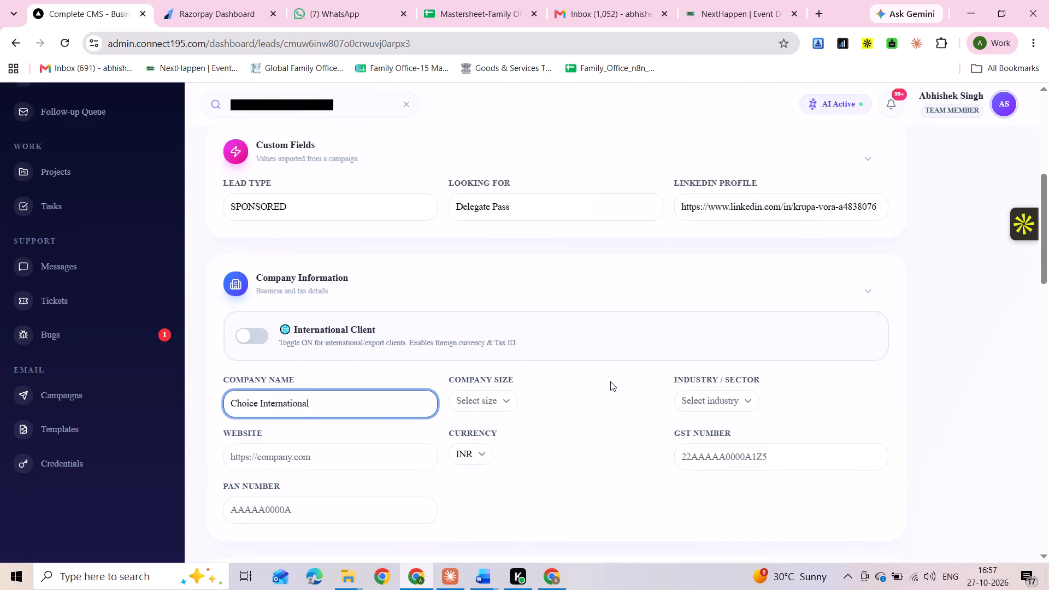
scroll(555, 313, up, 1)
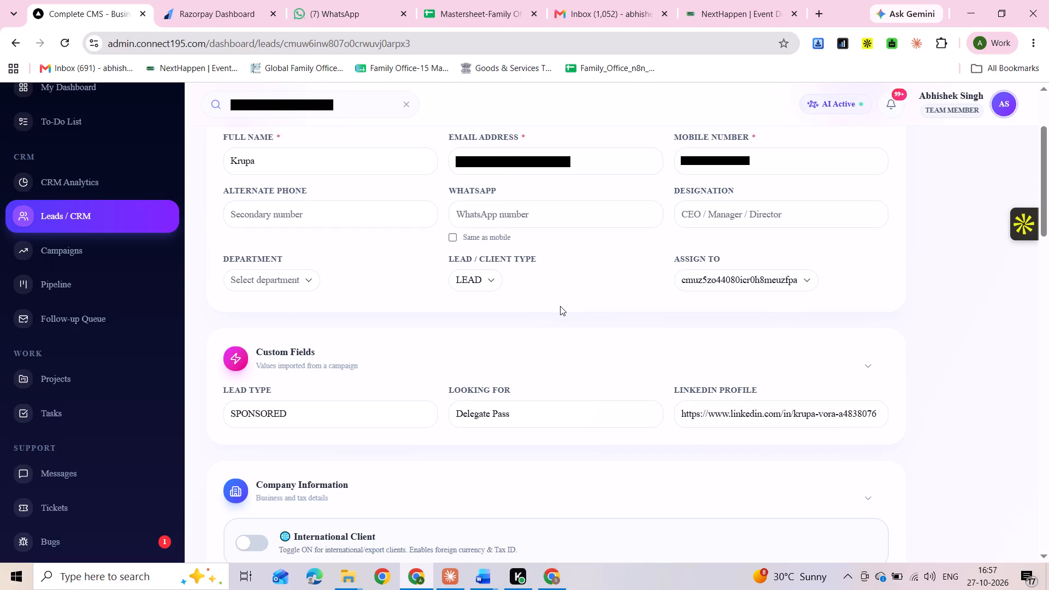
scroll(557, 335, up, 3)
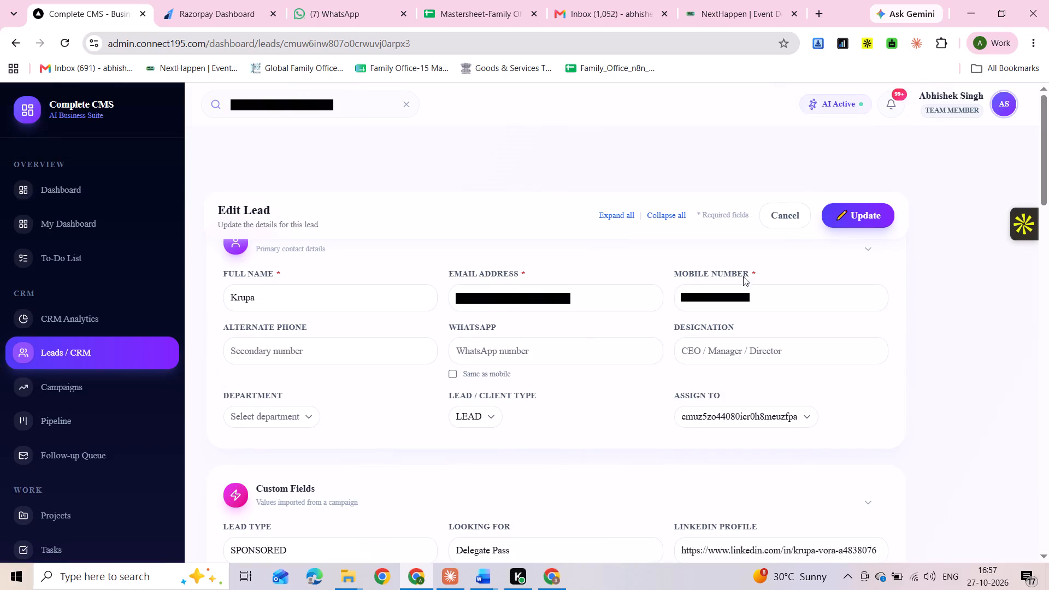
click(856, 219)
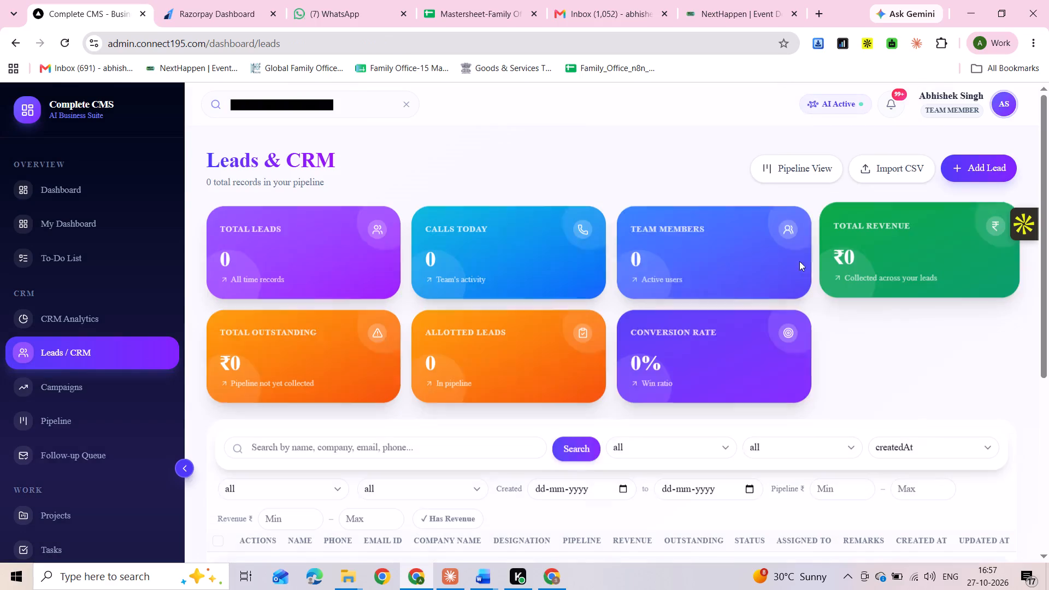
Search the Linkedin-family-office-leads-v2 campaign for Krupa's lead with "krup" and the shorter "kr", and clear the search.
scroll(571, 302, down, 2)
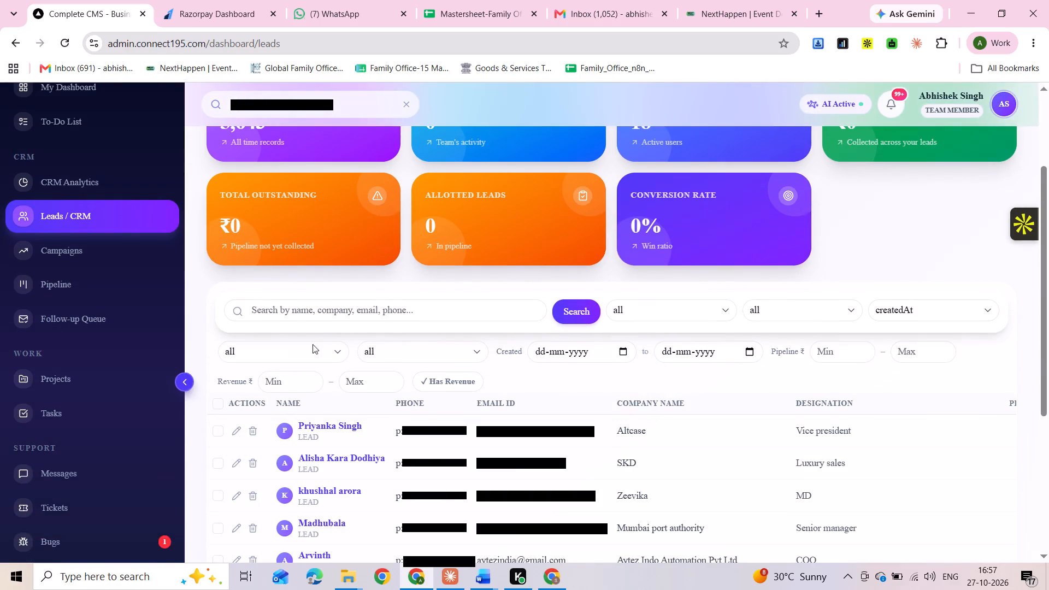
click(80, 251)
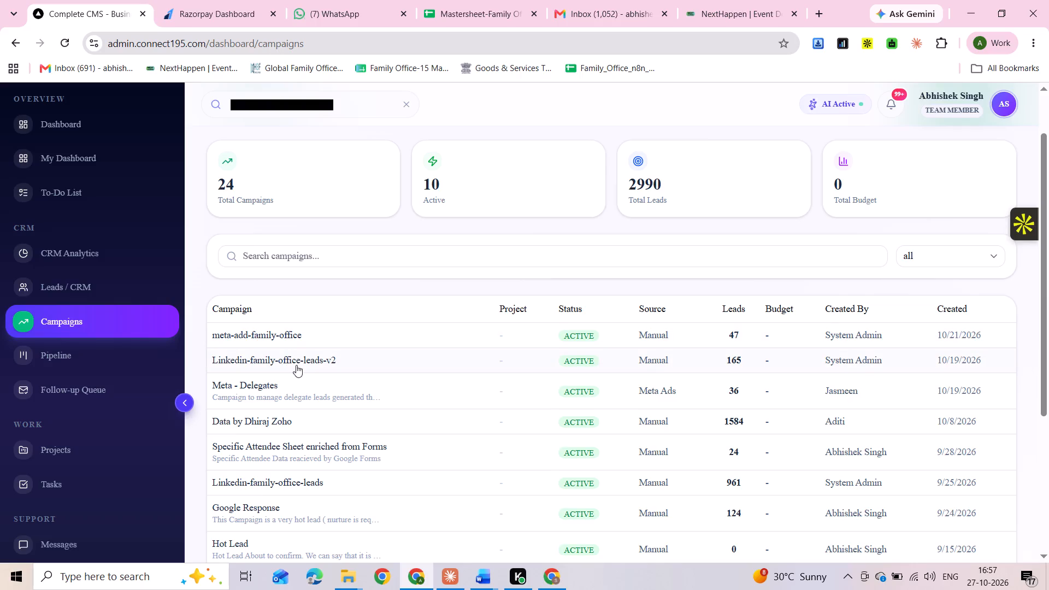
click(296, 365)
scroll(336, 237, up, 3)
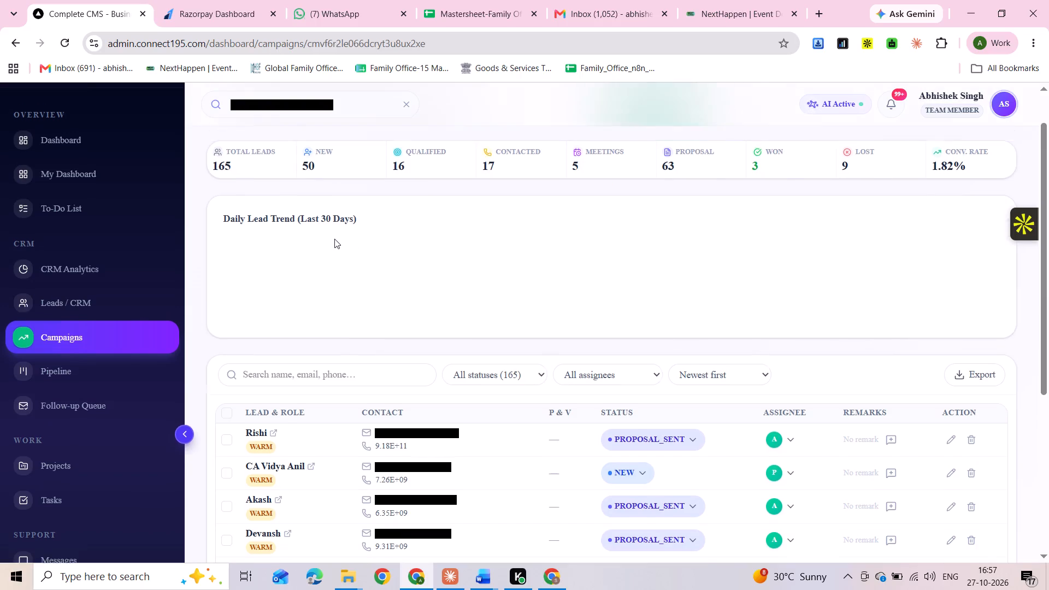
scroll(454, 300, down, 2)
scroll(343, 329, up, 1)
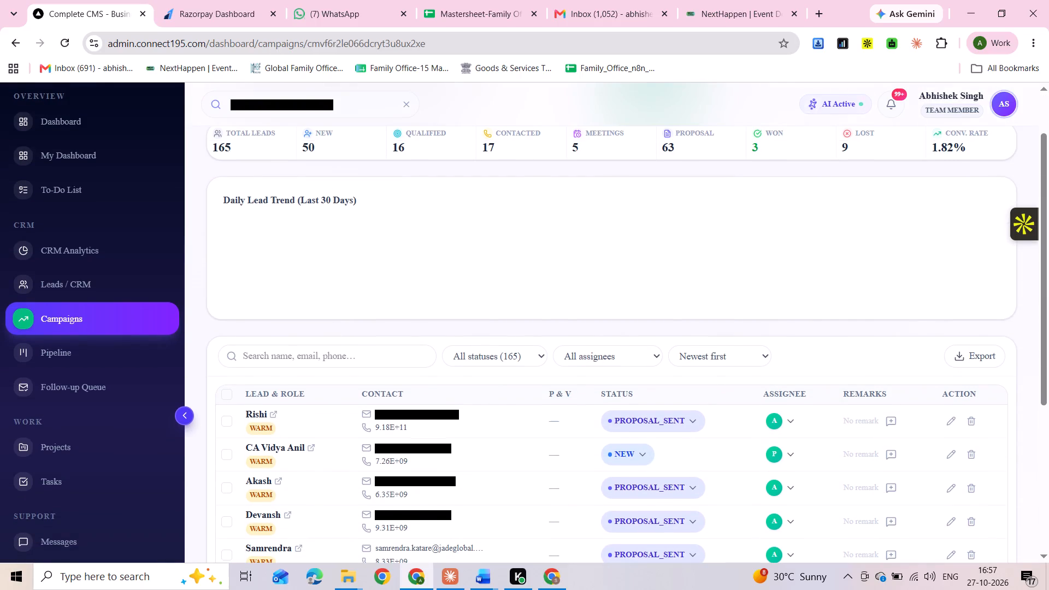
click(338, 352)
text(krup)
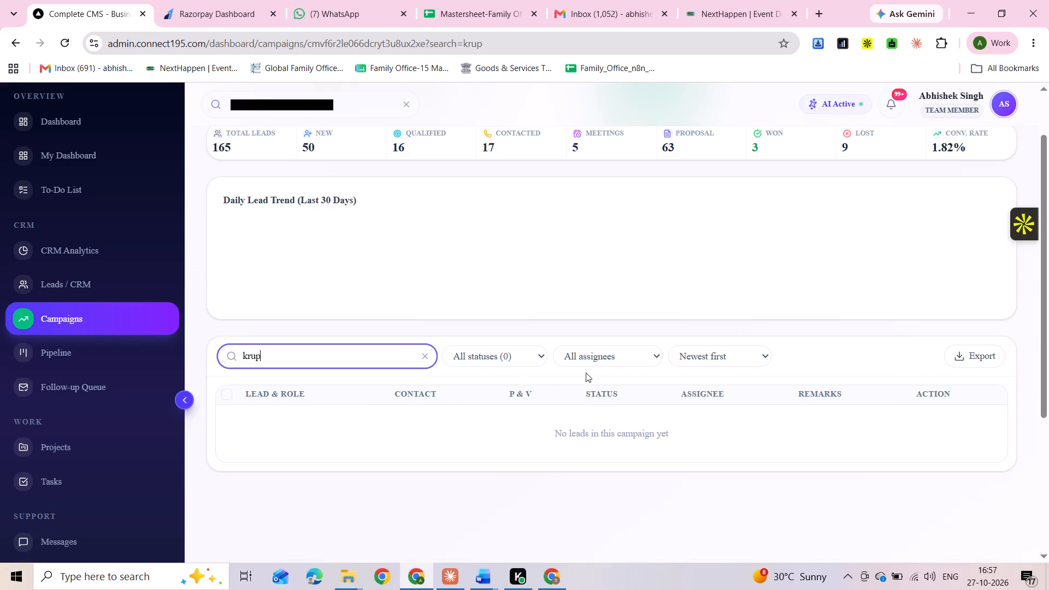
key(BackSpace)
key(BackSpace)
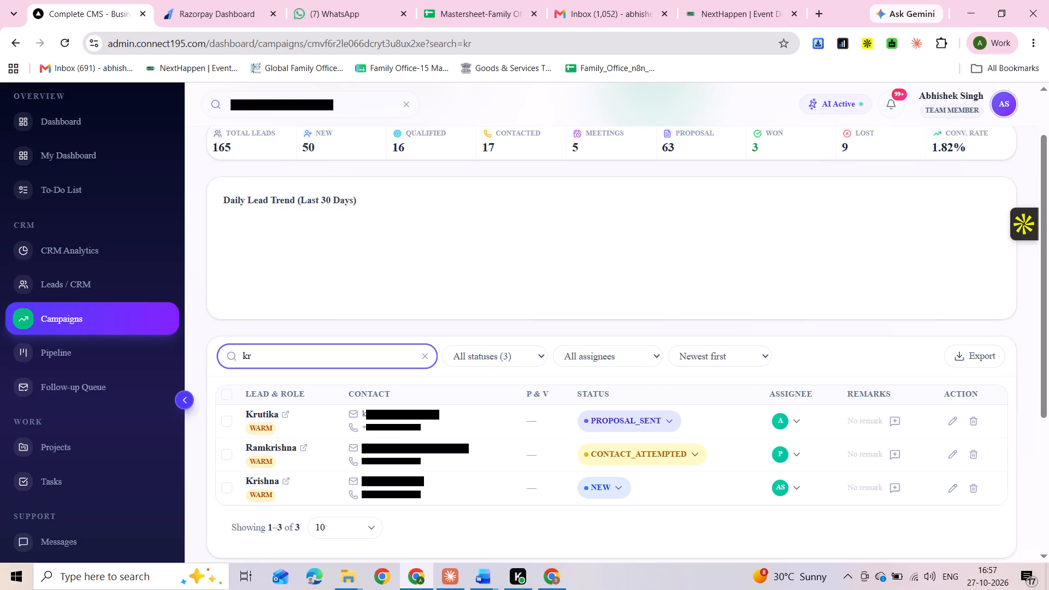
key(BackSpace)
key(BackSpace)
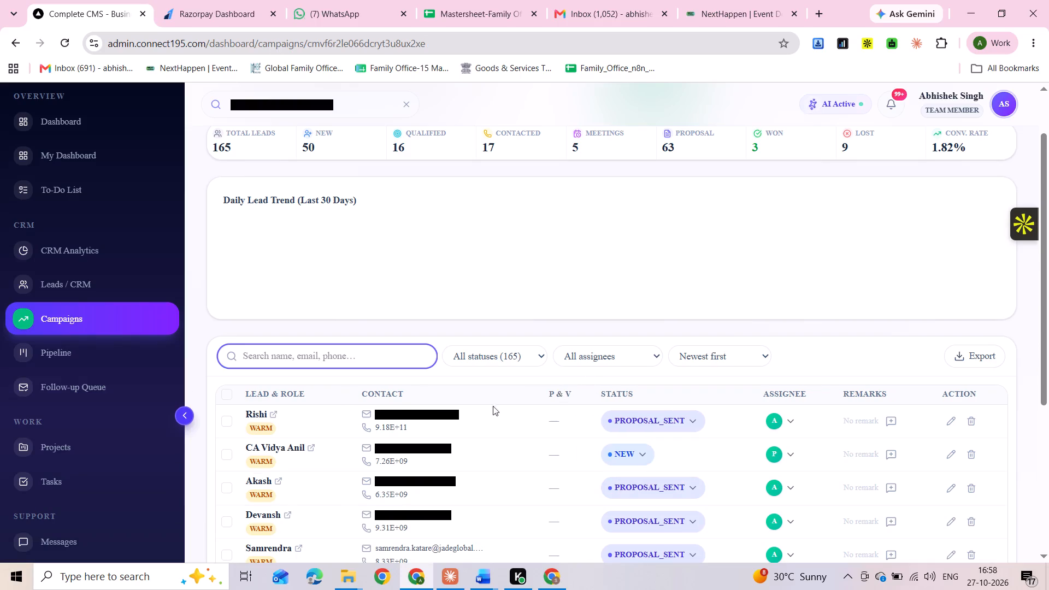
Return to the campaign list and open the Linkedin-family-office-leads campaign.
scroll(350, 424, up, 2)
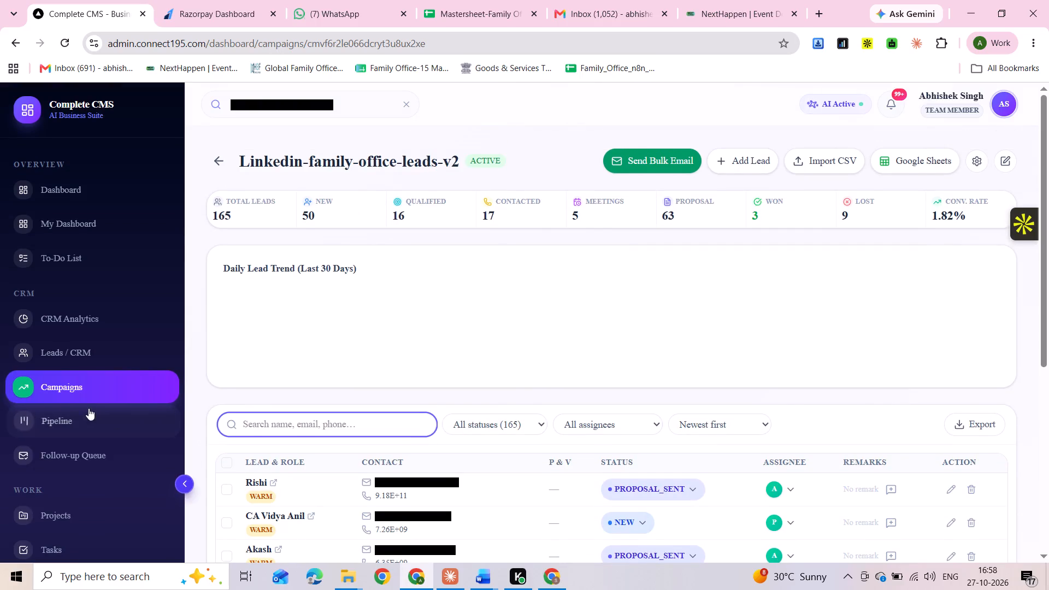
scroll(60, 453, down, 3)
scroll(50, 462, up, 4)
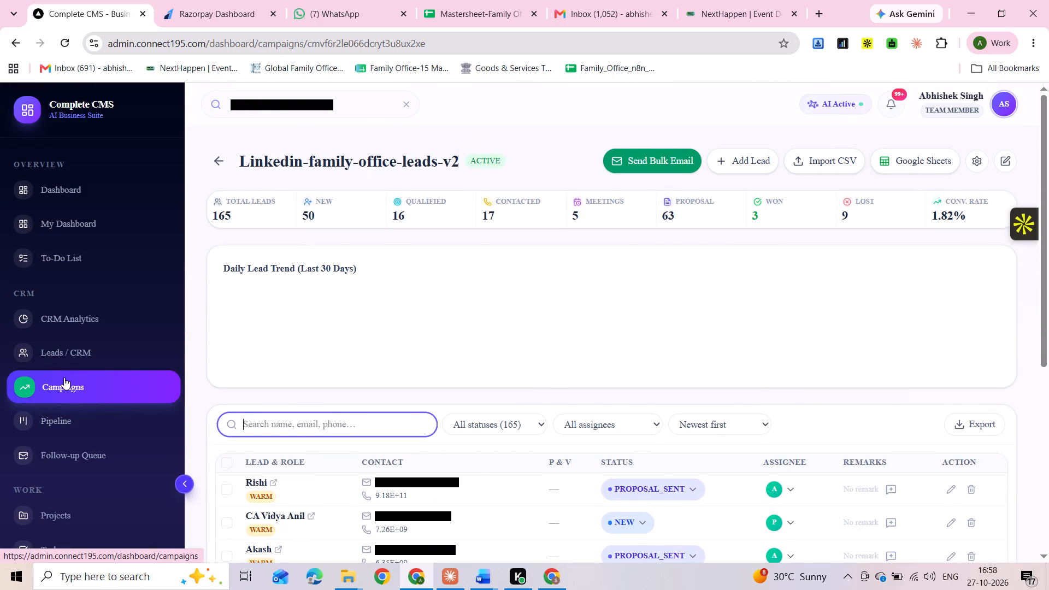
click(69, 393)
scroll(351, 415, down, 1)
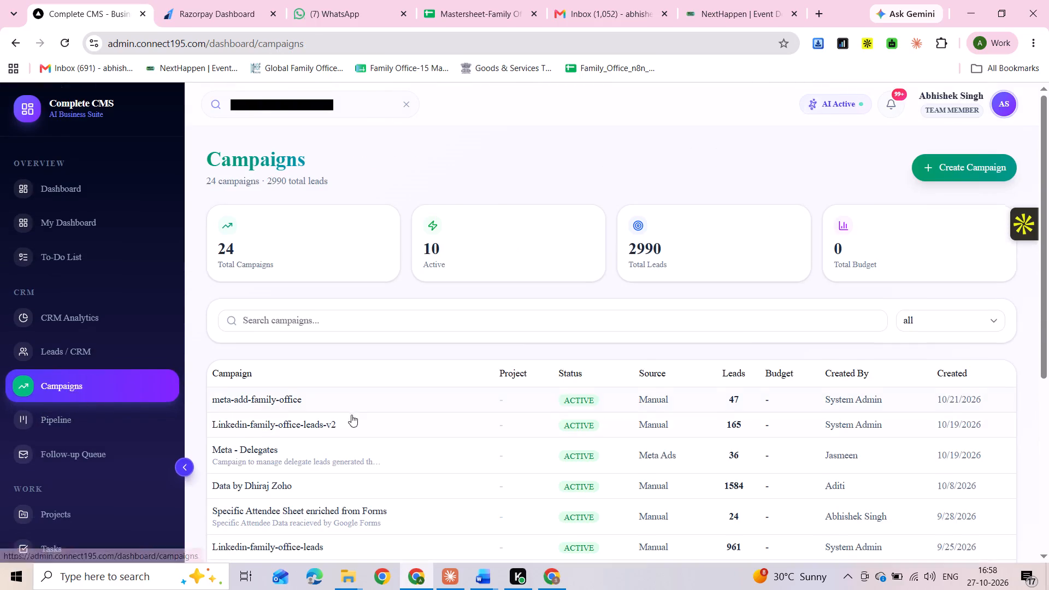
click(284, 480)
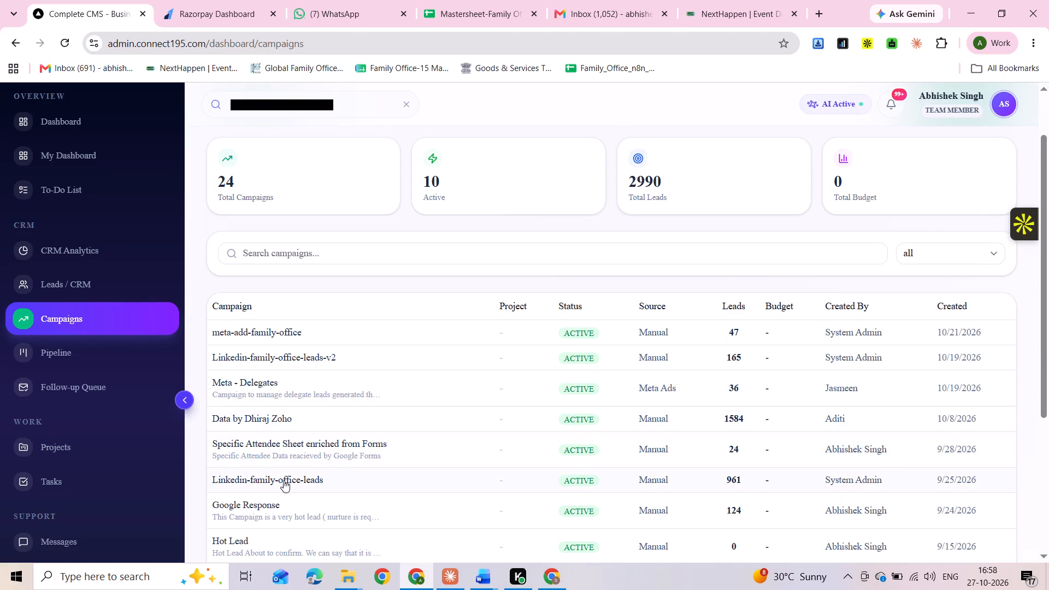
Search the Linkedin-family-office-leads campaign for "kru" and open Krupa's lead.
click(332, 358)
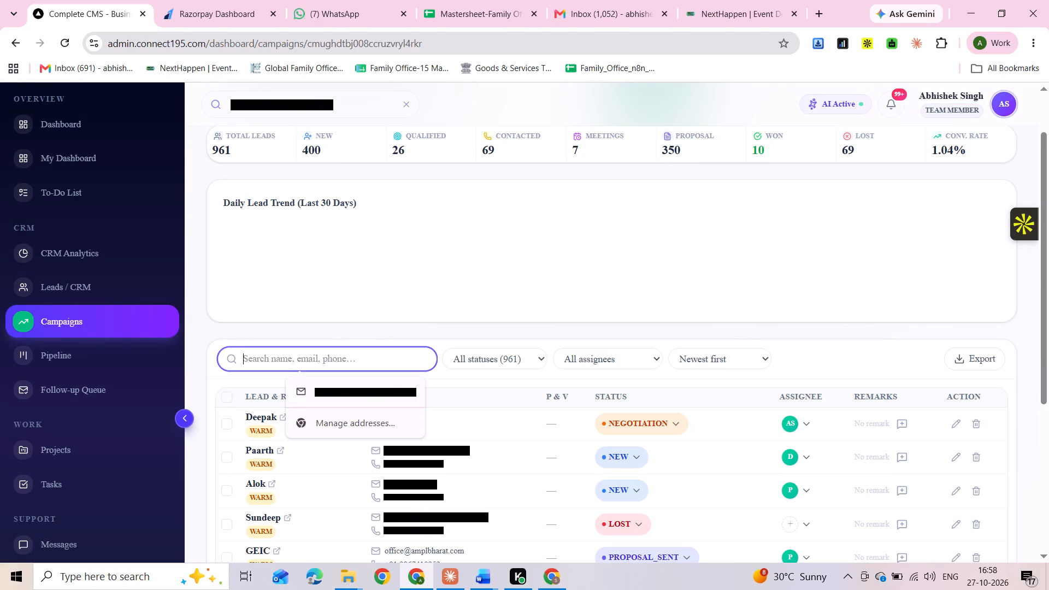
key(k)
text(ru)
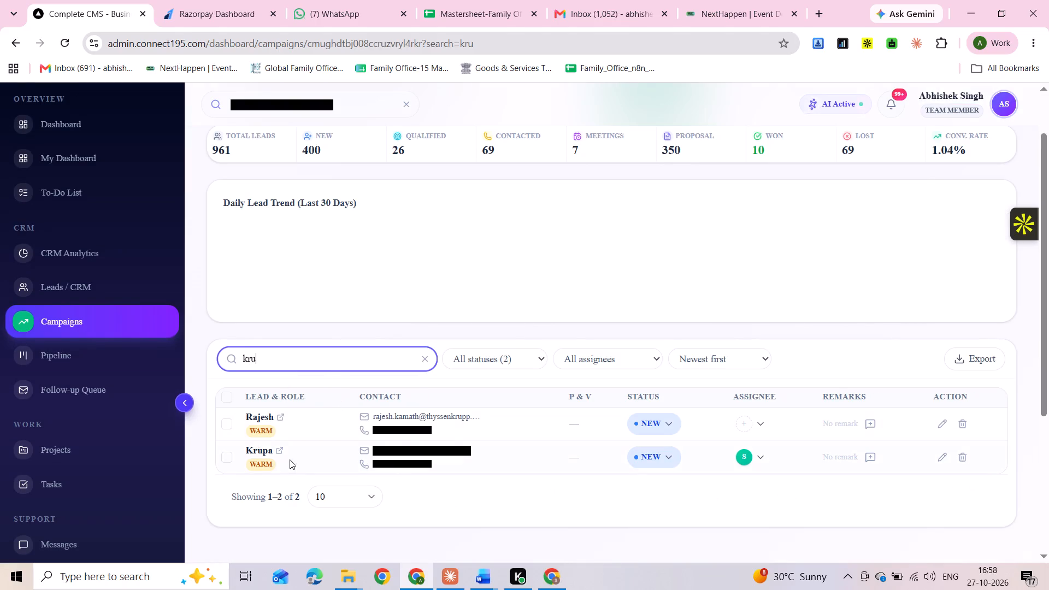
click(258, 455)
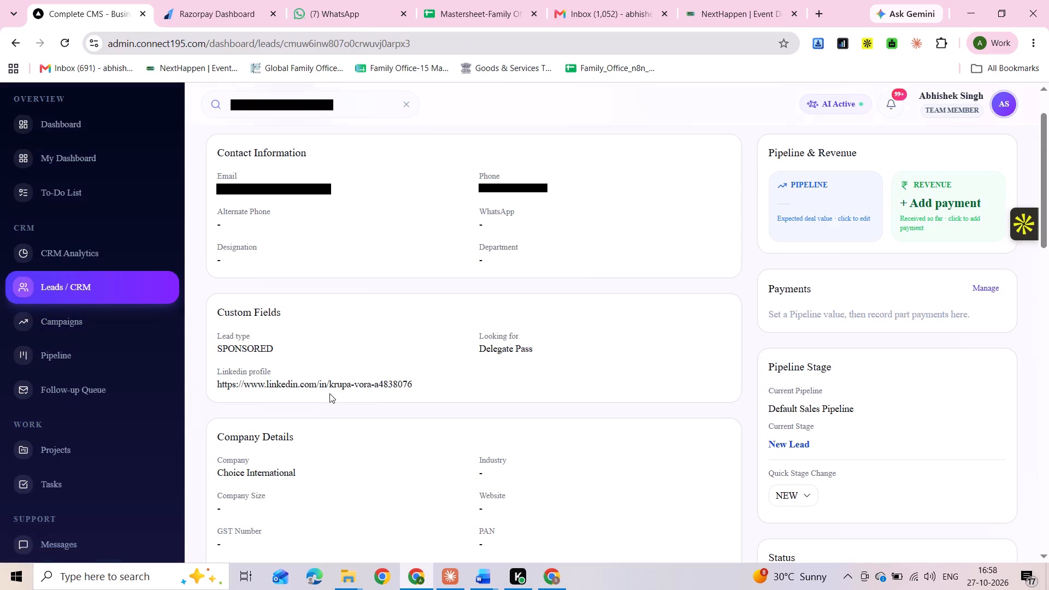
Copy the full email address from the contact information of Krupa's lead.
drag(349, 187, 314, 192)
drag(314, 192, 255, 186)
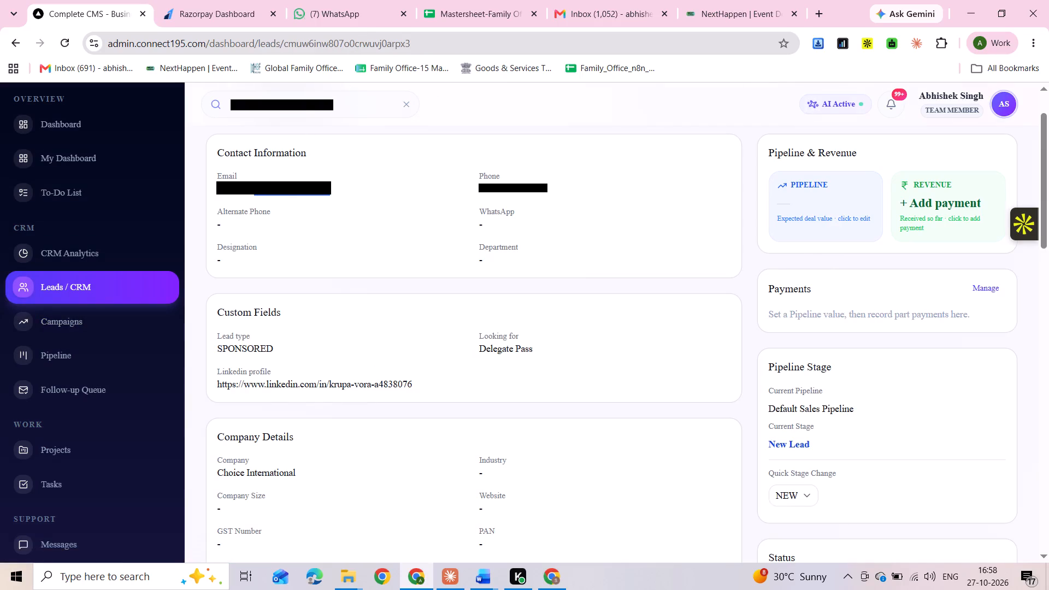
drag(255, 186, 223, 188)
drag(223, 188, 211, 188)
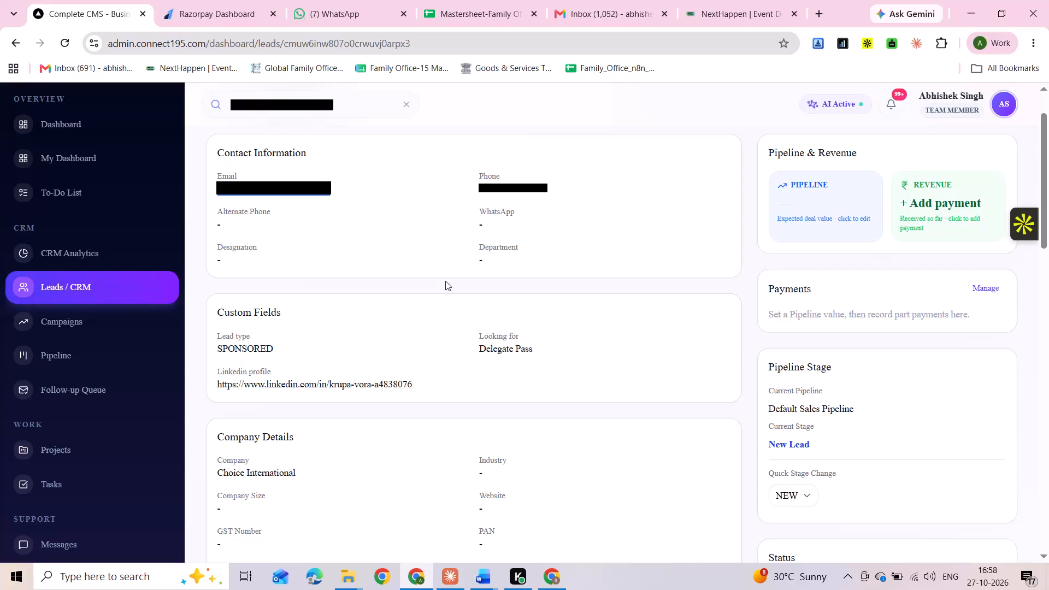
key(ctrl+c)
key(ctrl+c)
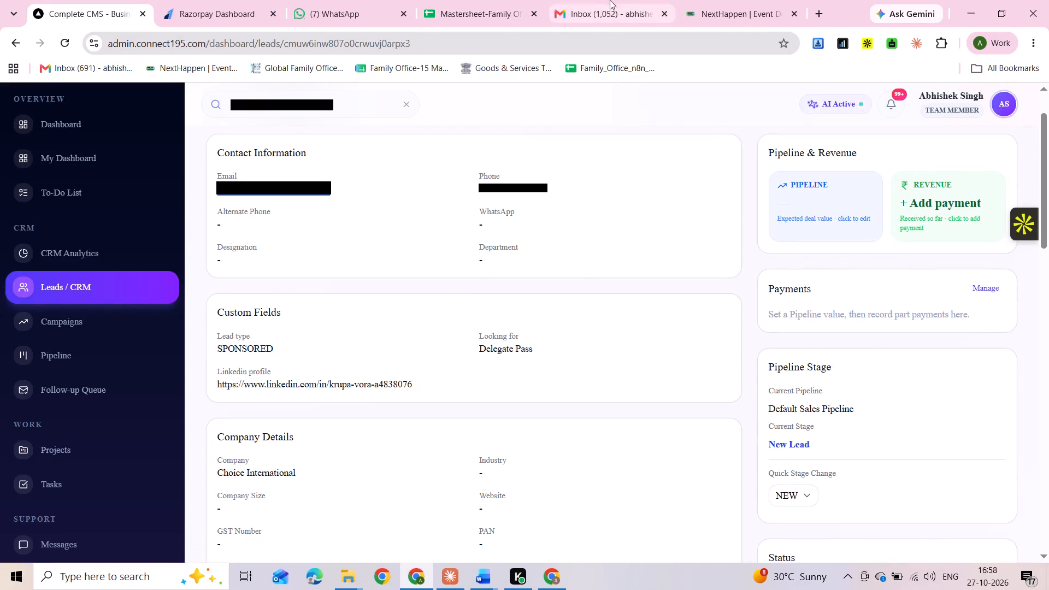
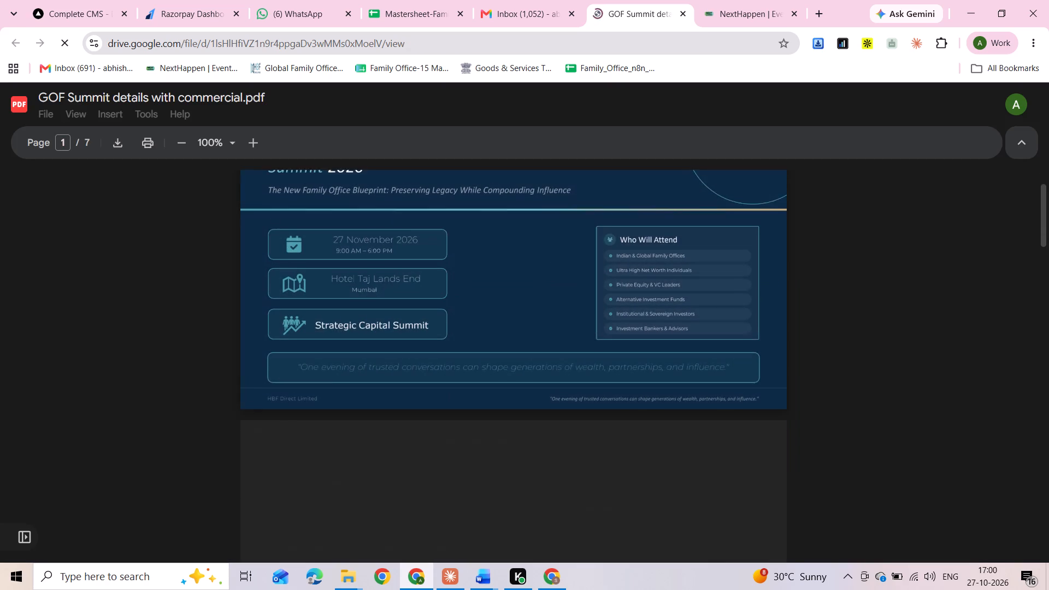
Review the GOF Summit details with commercial PDF from its first page through the agenda to the pass pricing on page 7.
scroll(484, 321, down, 1)
scroll(483, 322, up, 1)
scroll(483, 322, down, 17)
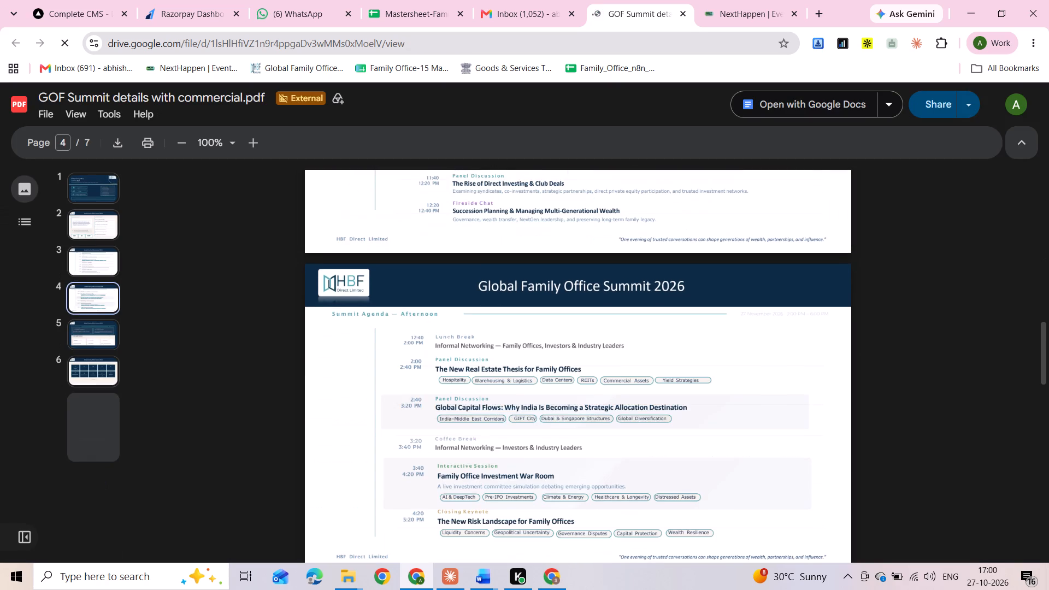
scroll(483, 322, down, 13)
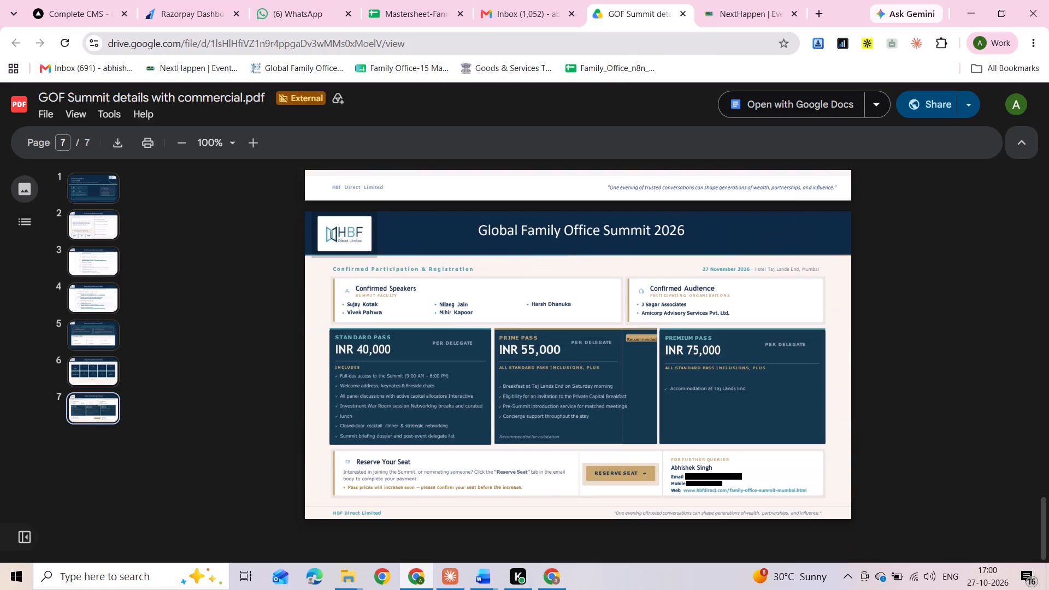
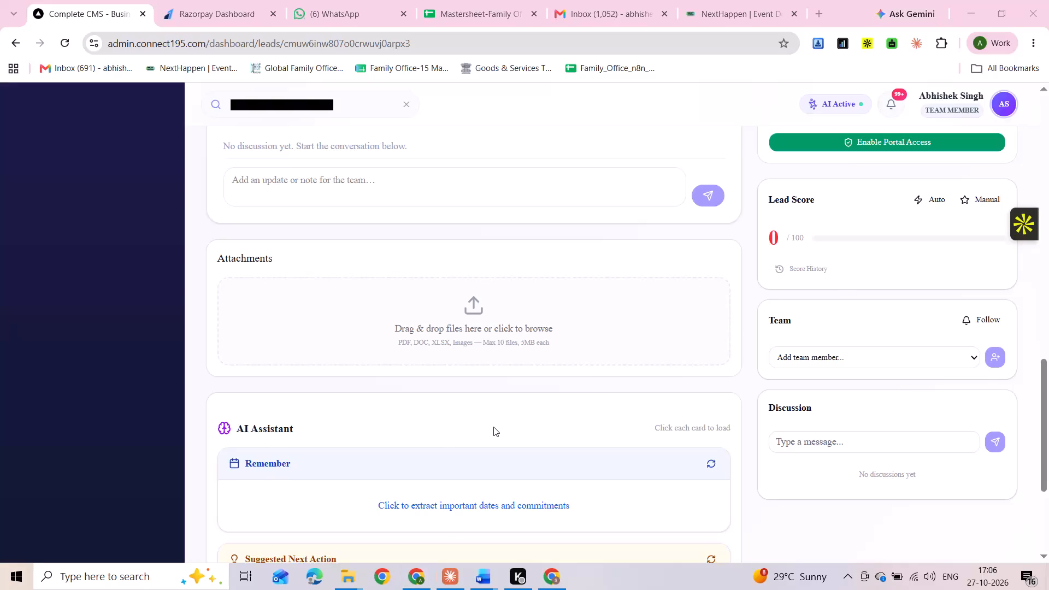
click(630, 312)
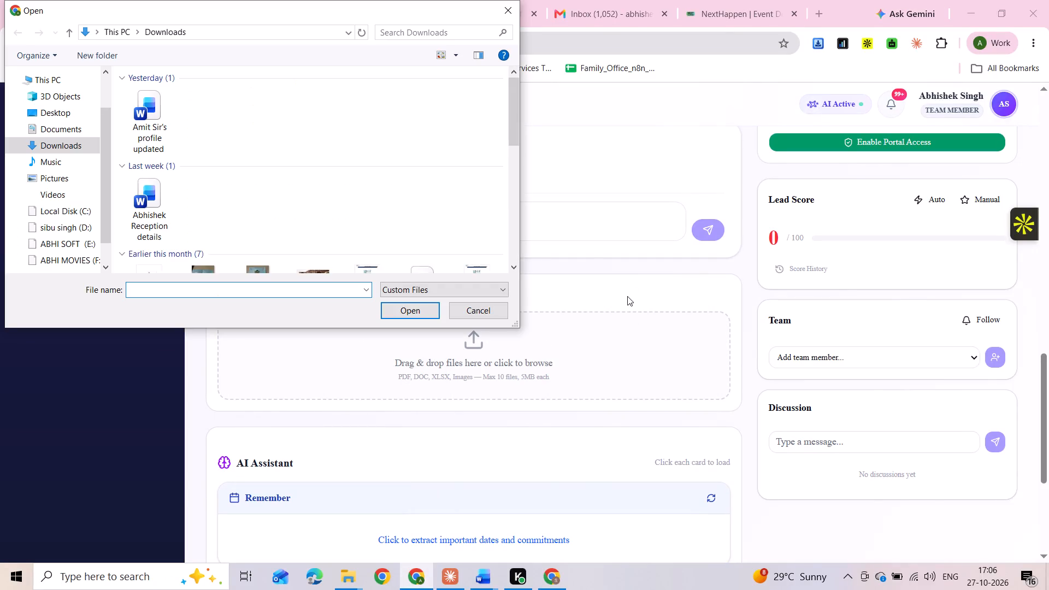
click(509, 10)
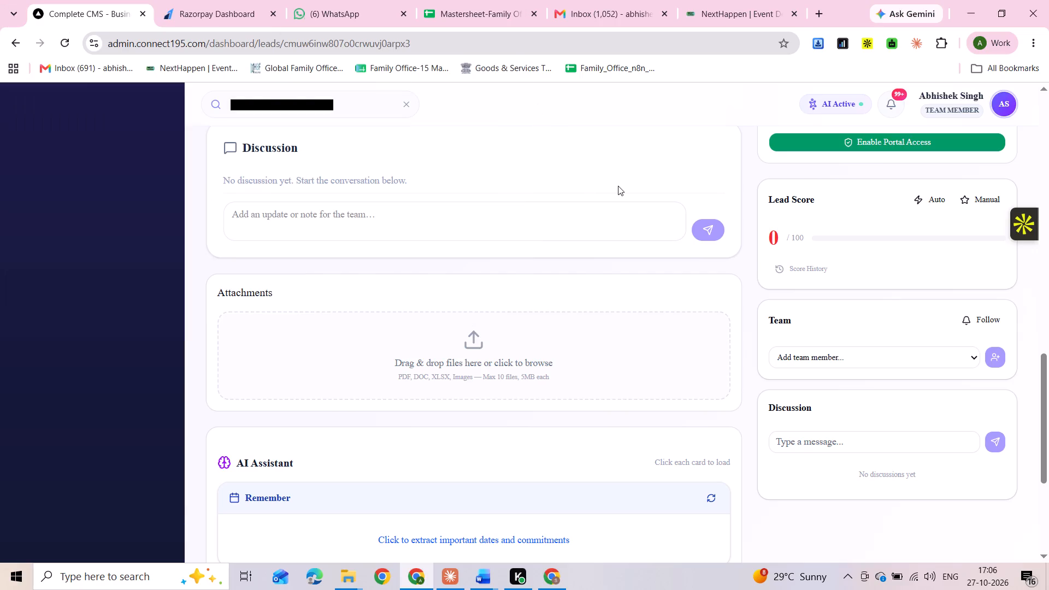